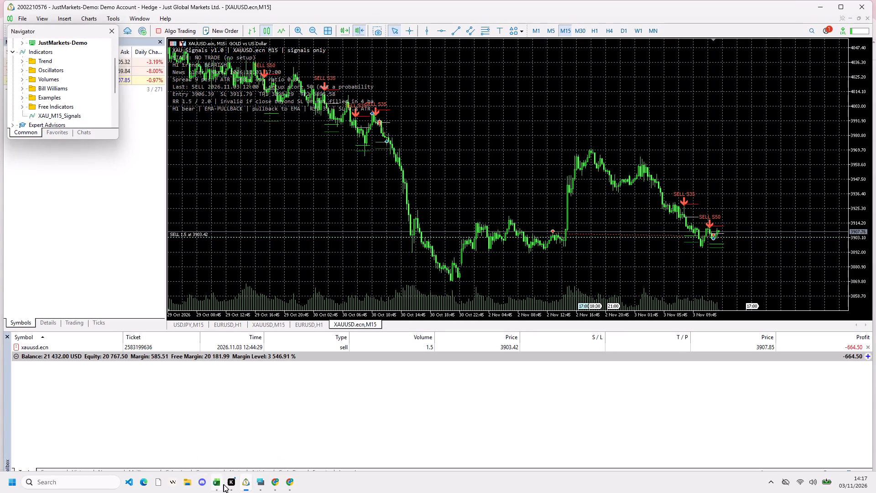
# Switch to the Excel workbook Book1 with the student marks table.
pyautogui.click(218, 483)
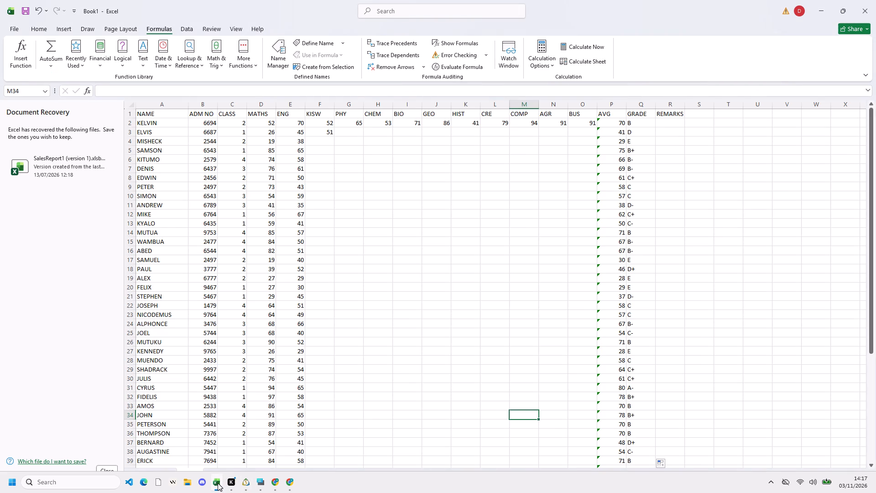
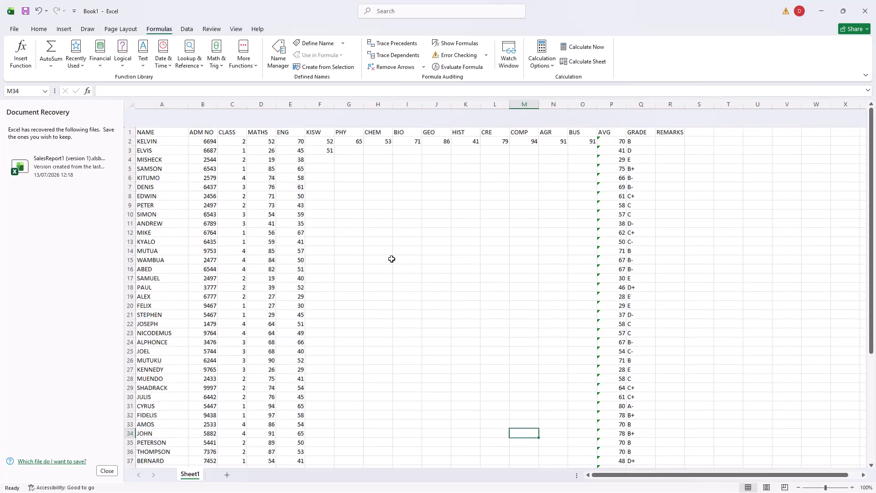
# Select the first empty cell in the KISW column, F4, in MISHECK's row.
pyautogui.scroll(1, 391, 259)
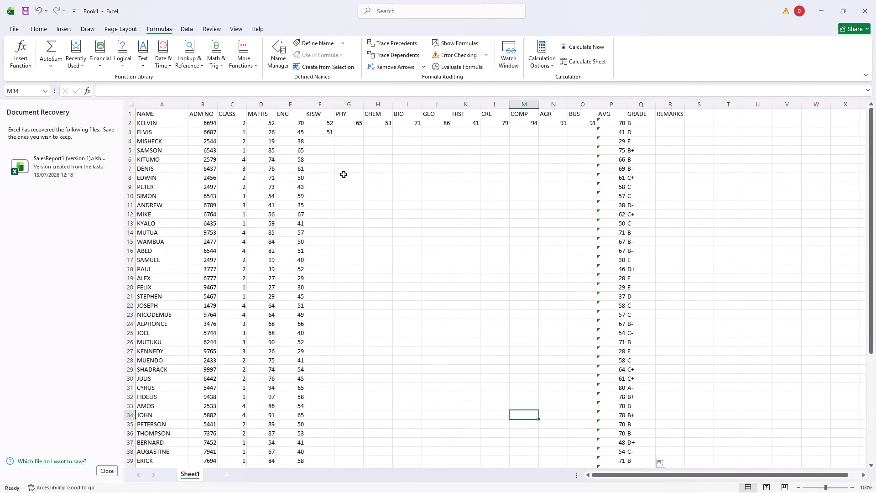
pyautogui.click(322, 143)
pyautogui.click(322, 150)
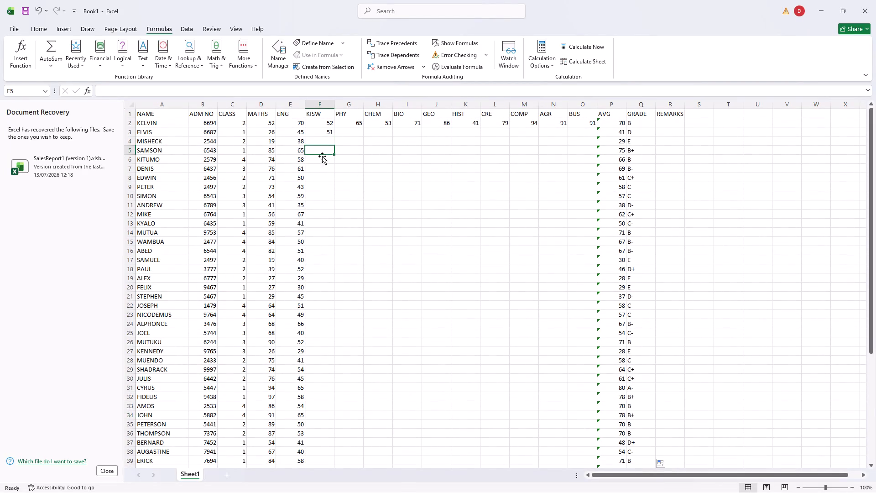
pyautogui.press('Down')
pyautogui.press('Down')
pyautogui.press('Down')
pyautogui.press('Down')
pyautogui.click(317, 142)
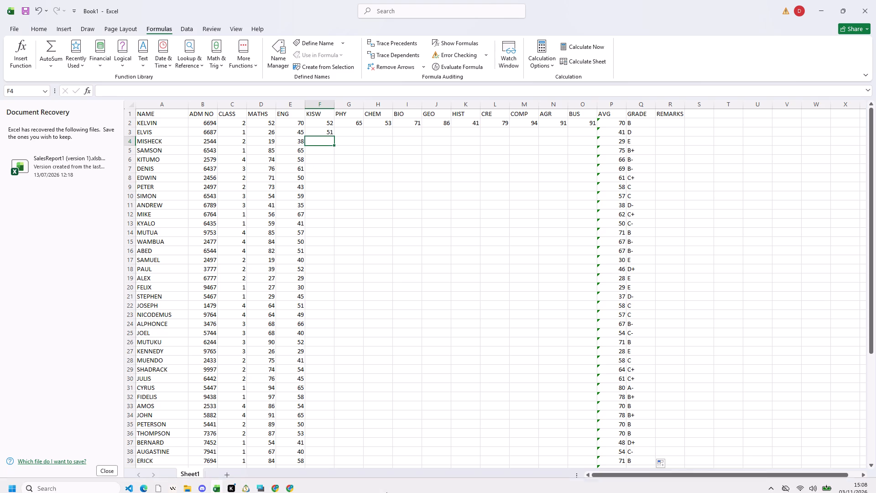
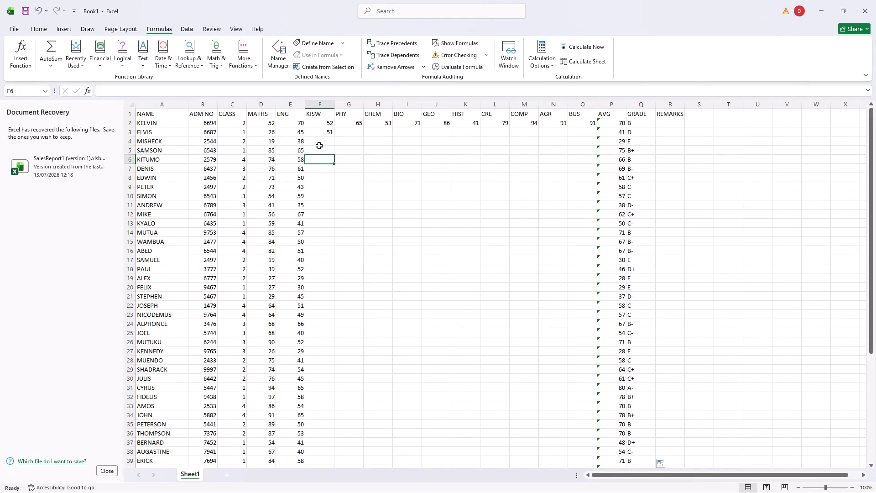
# Enter the KISW marks in cells F4 to F6: 52 for MISHECK, 71 for SAMSON and 66 for KITUMO.
pyautogui.click(319, 146)
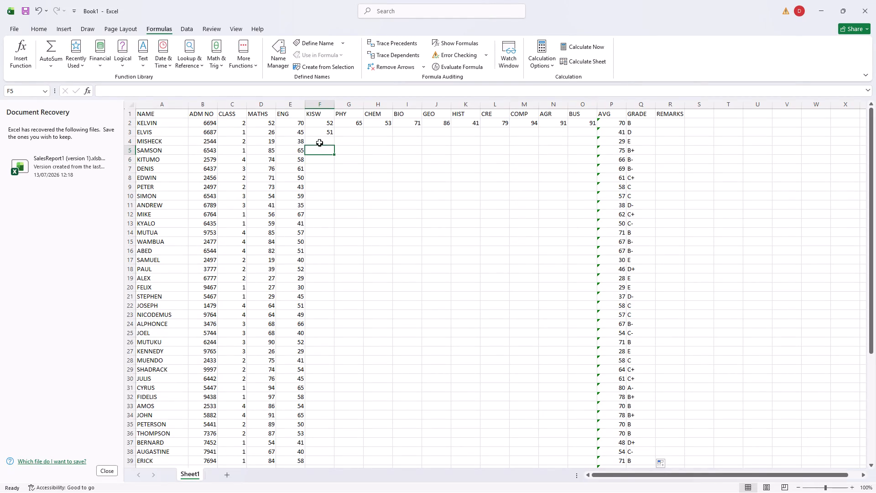
pyautogui.click(319, 138)
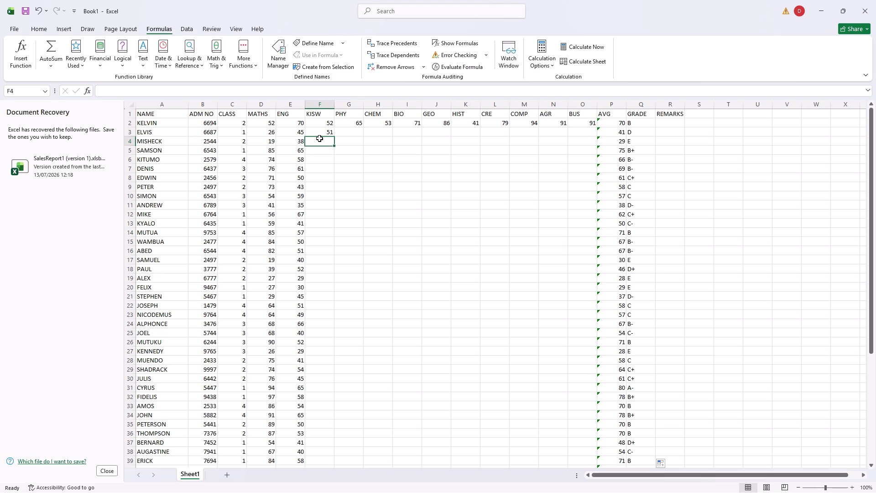
pyautogui.press('2')
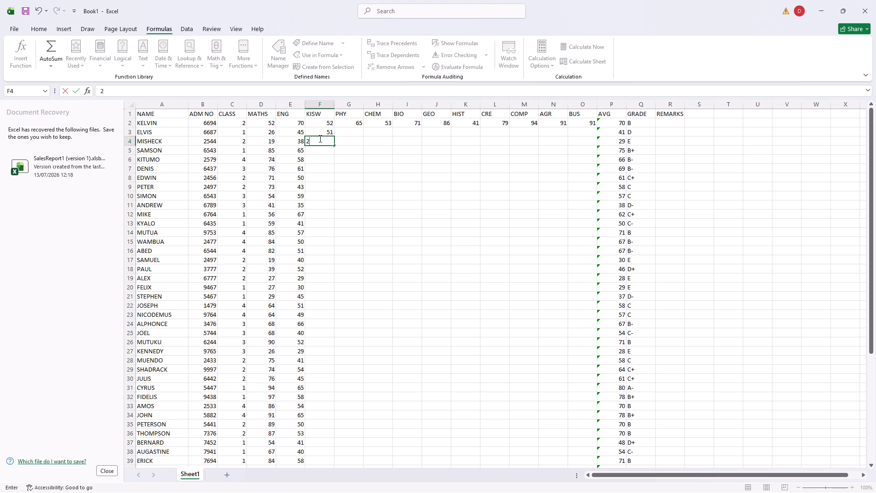
pyautogui.press('BackSpace')
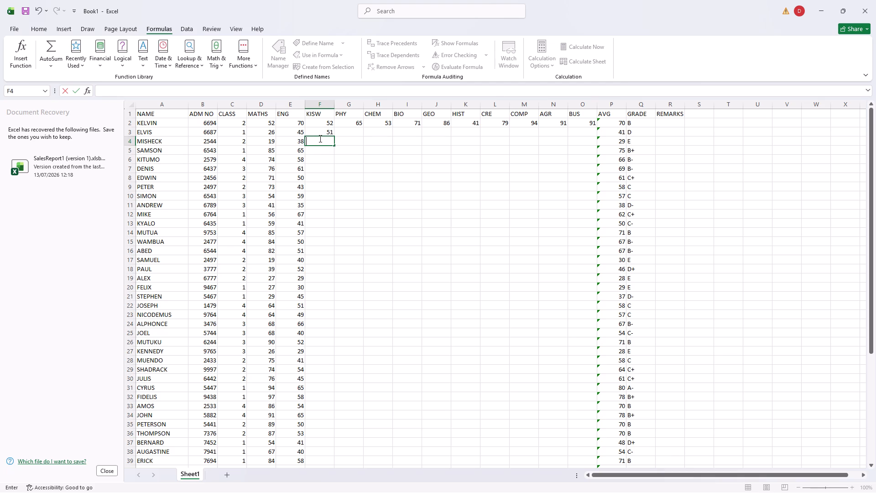
pyautogui.write('52')
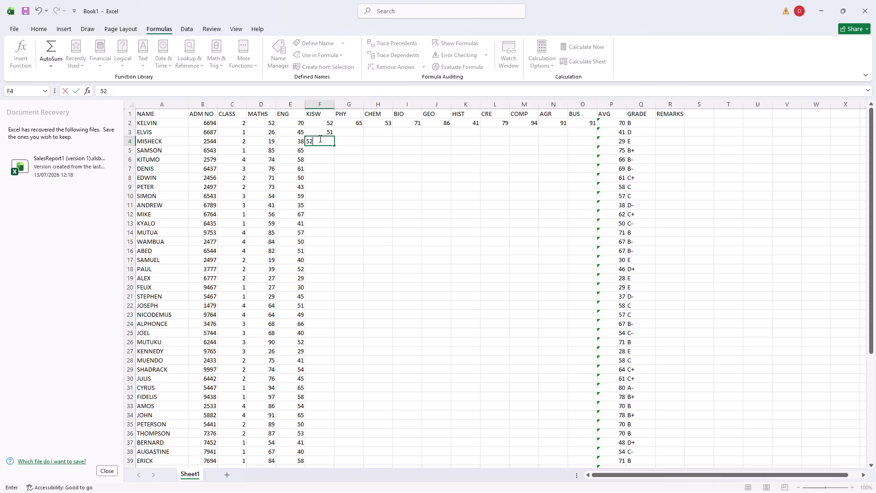
pyautogui.click(320, 152)
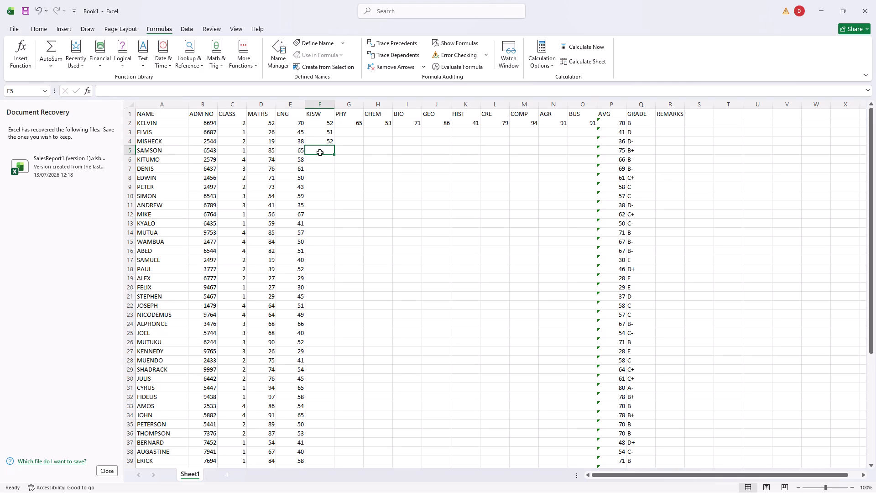
pyautogui.write('71')
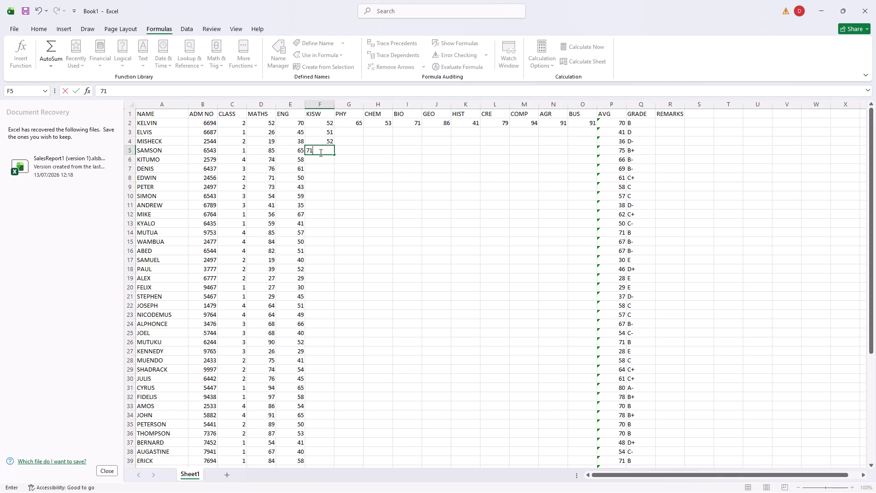
pyautogui.click(320, 163)
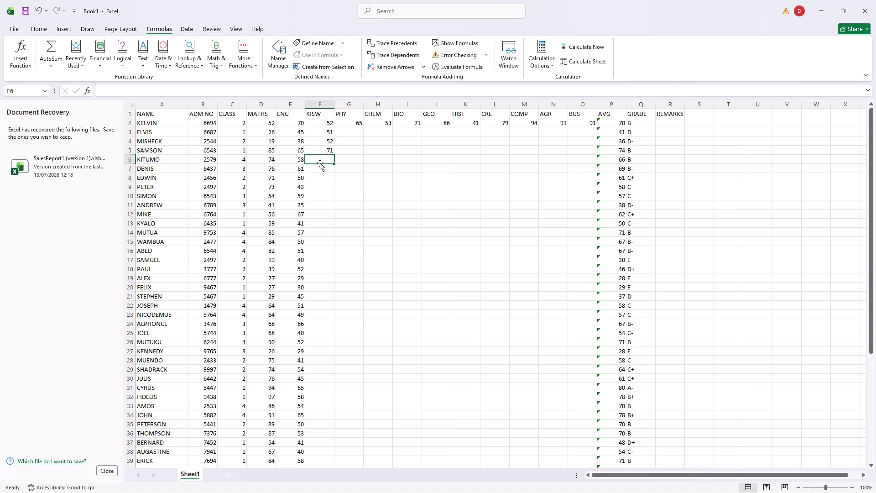
pyautogui.write('66')
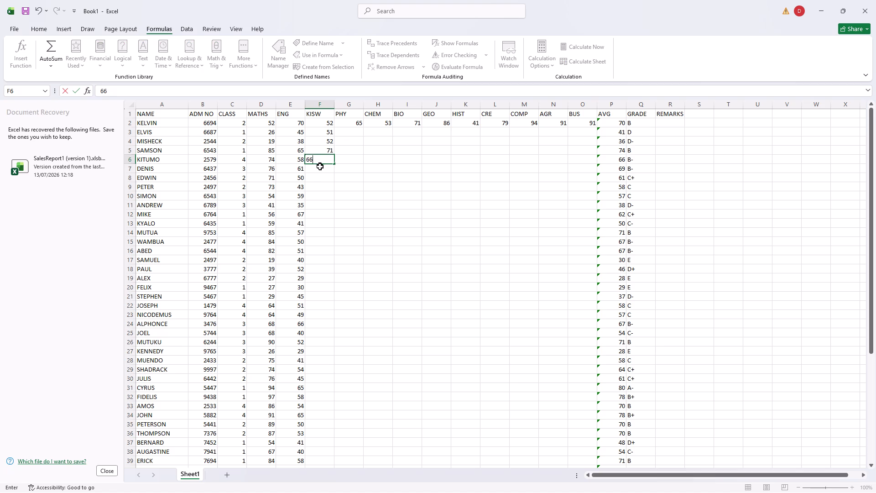
pyautogui.click(318, 172)
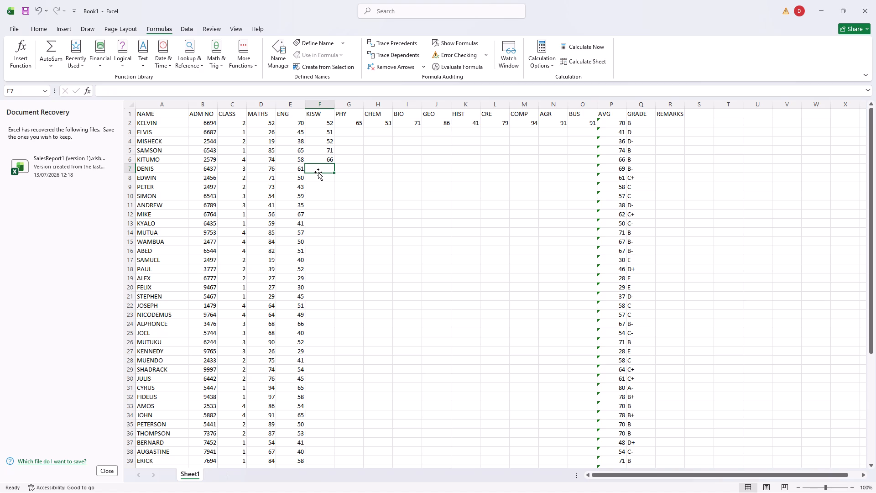
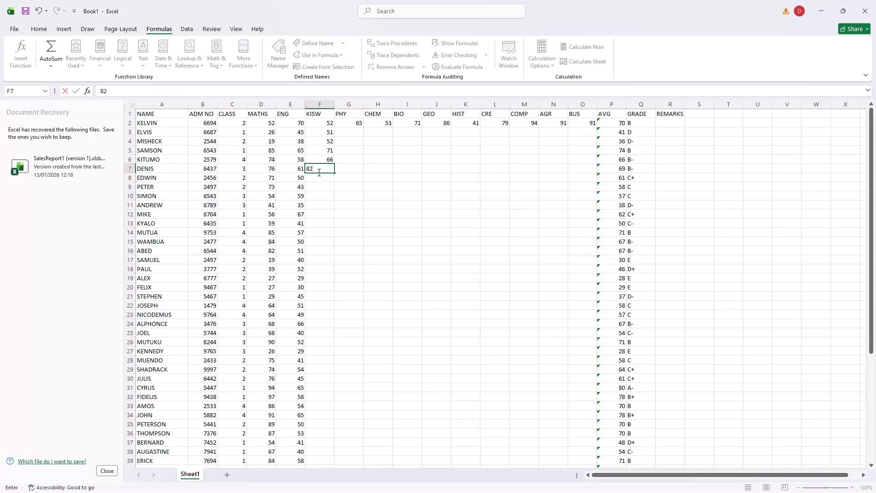
# Enter the KISW marks in cells F8 to F10: 41 for EDWIN, 36 for PETER and 30 for SIMON.
pyautogui.click(326, 182)
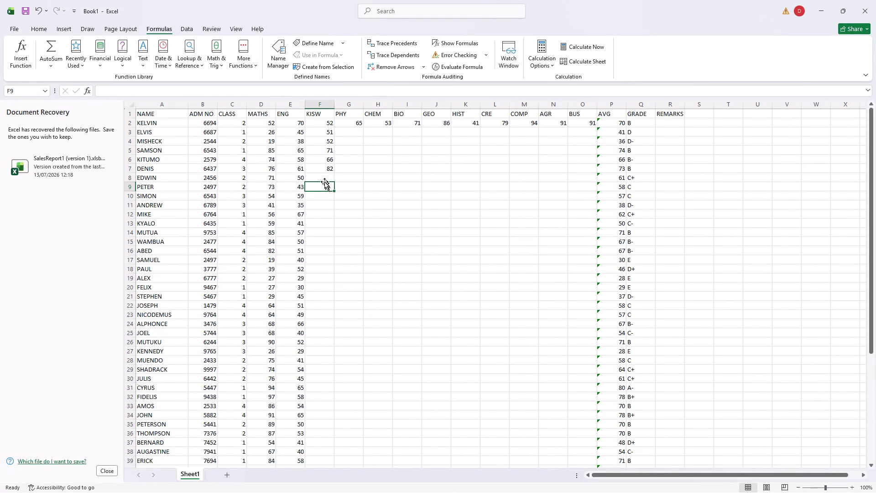
pyautogui.click(323, 178)
pyautogui.write('41')
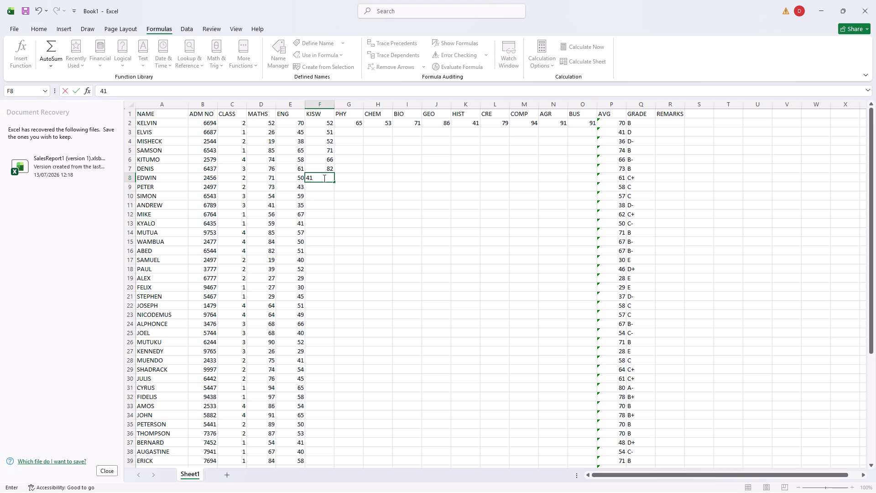
pyautogui.click(326, 189)
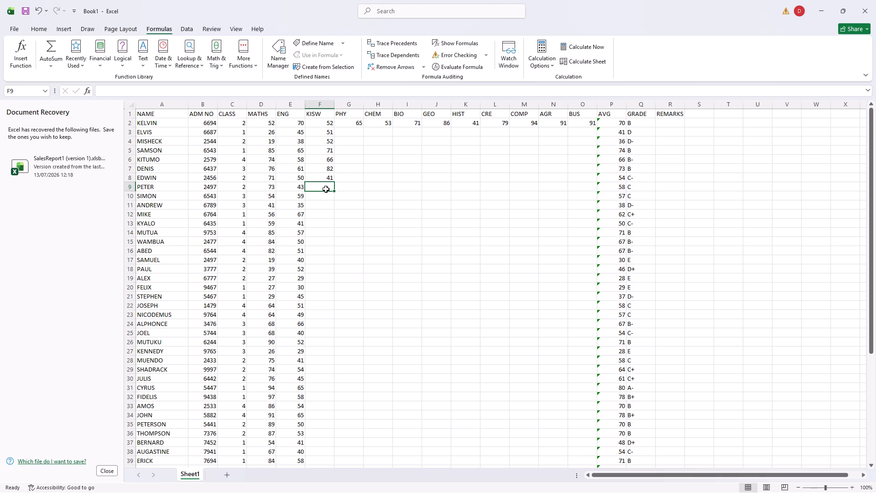
pyautogui.write('36')
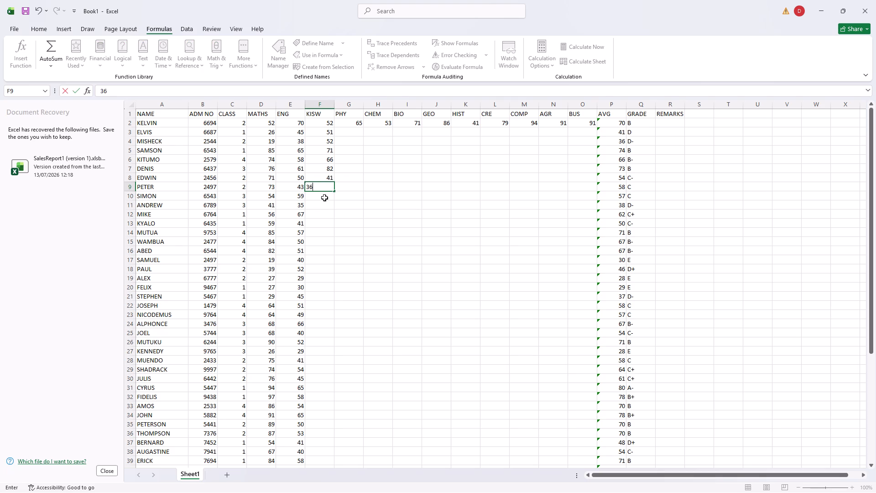
pyautogui.click(324, 198)
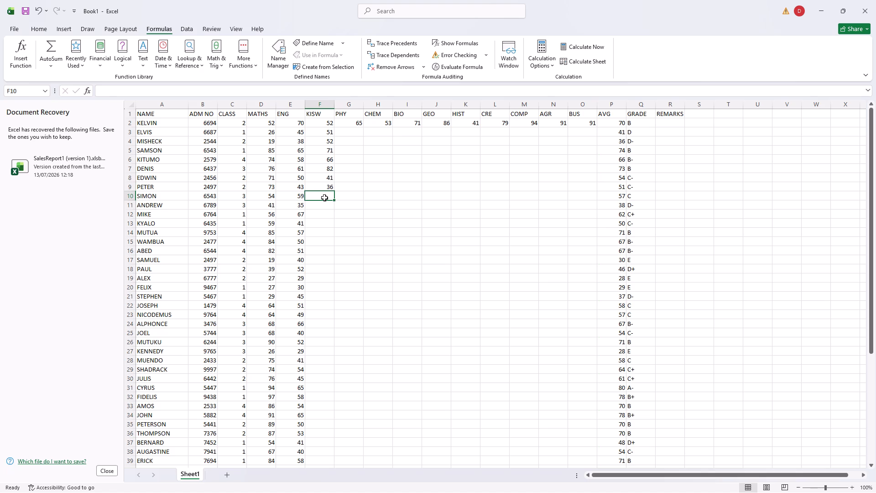
pyautogui.write('30')
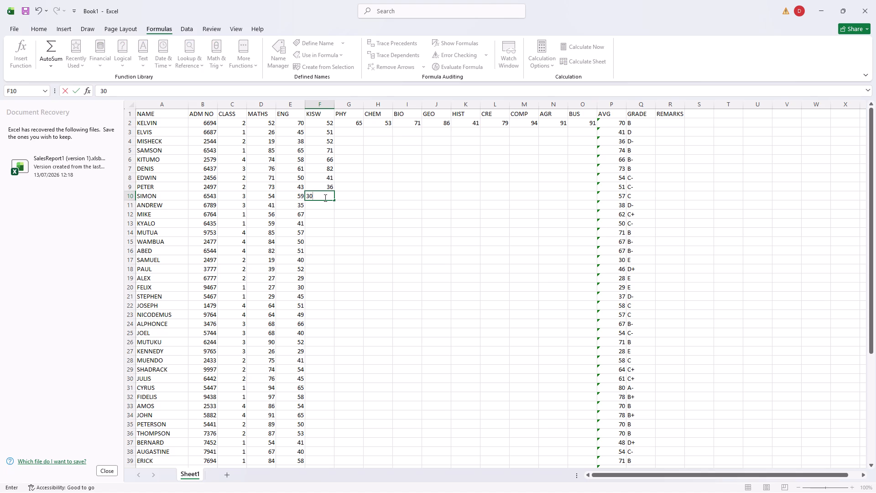
# Enter the KISW marks in cells F11 to F13: 96 for ANDREW, 20 for MIKE and 55 for KYALO.
pyautogui.click(326, 208)
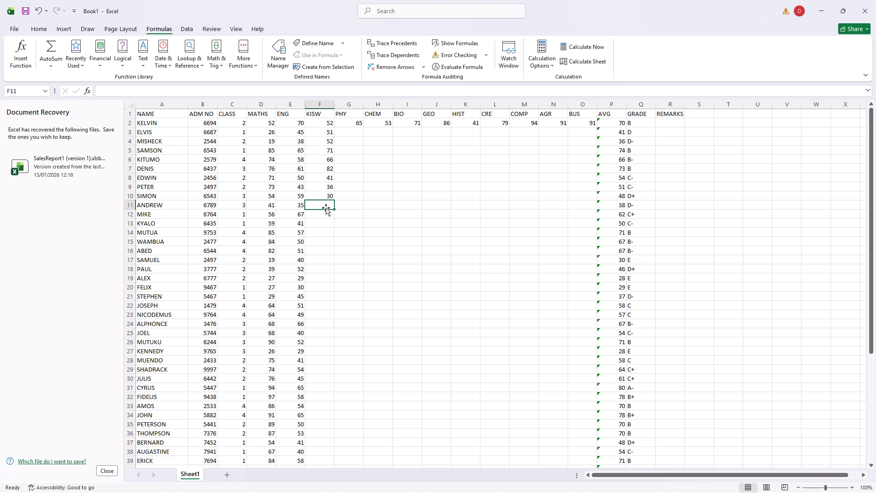
pyautogui.write('96')
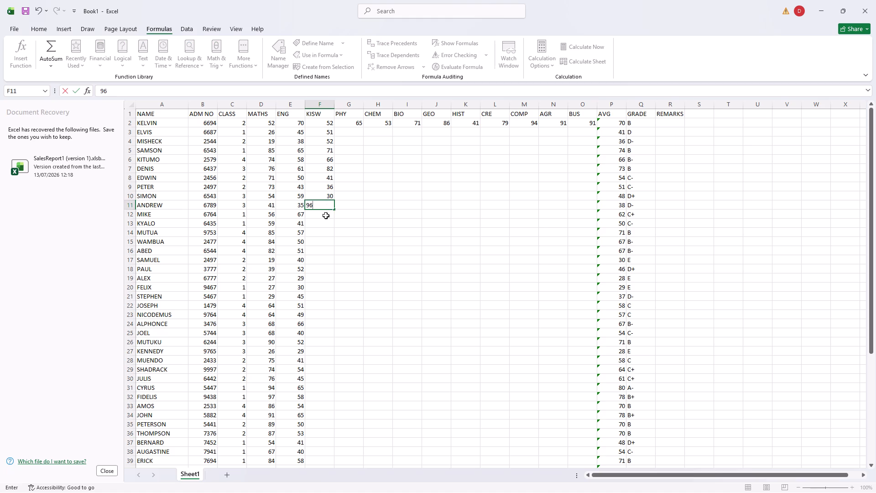
pyautogui.click(326, 215)
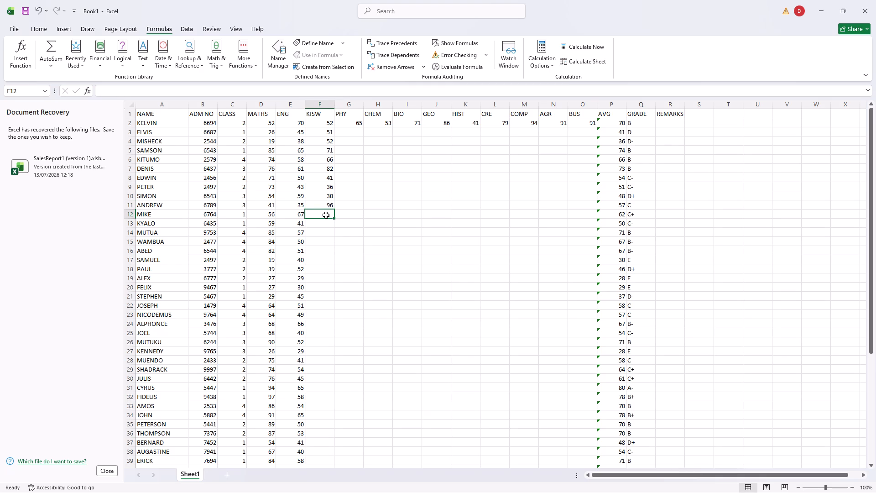
pyautogui.write('20')
pyautogui.click(326, 226)
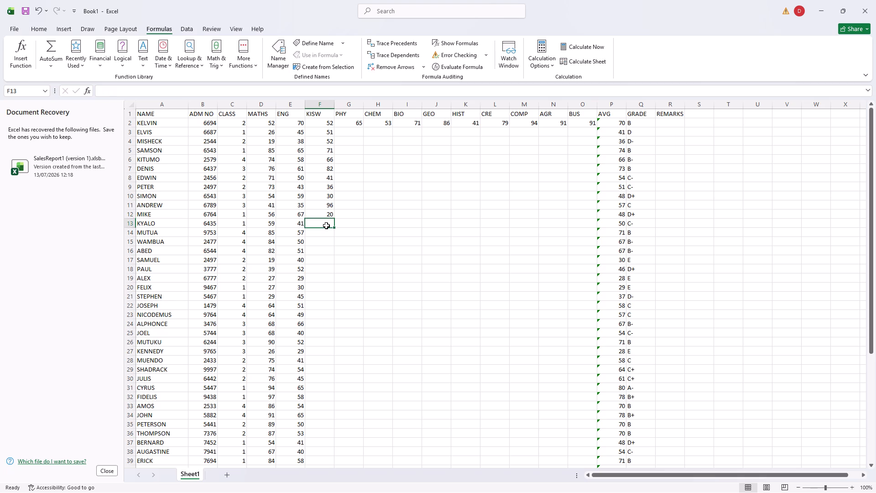
pyautogui.write('55')
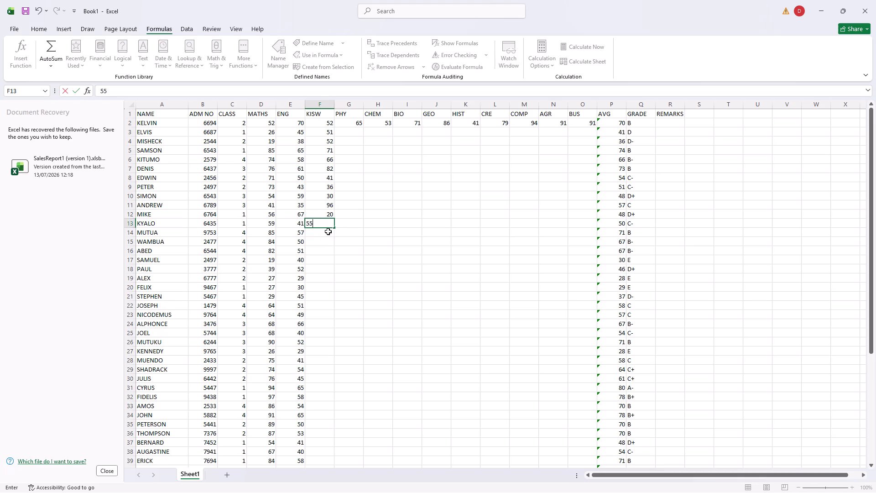
pyautogui.click(327, 232)
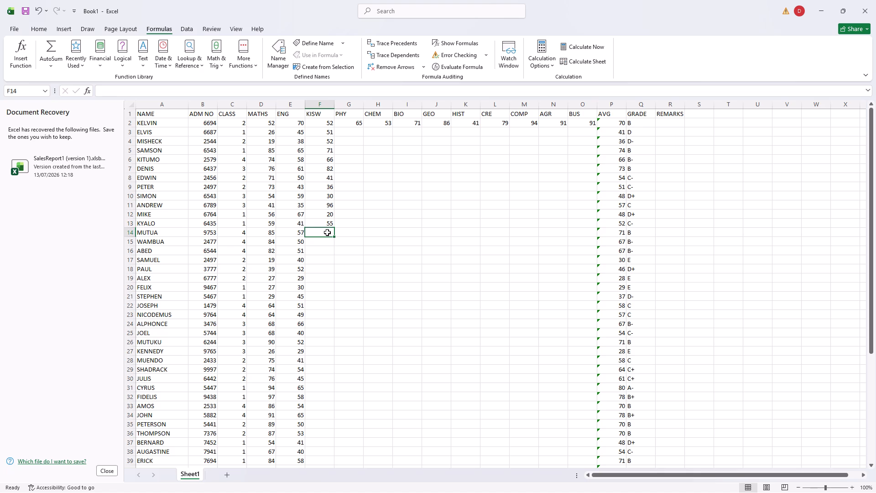
pyautogui.press('7')
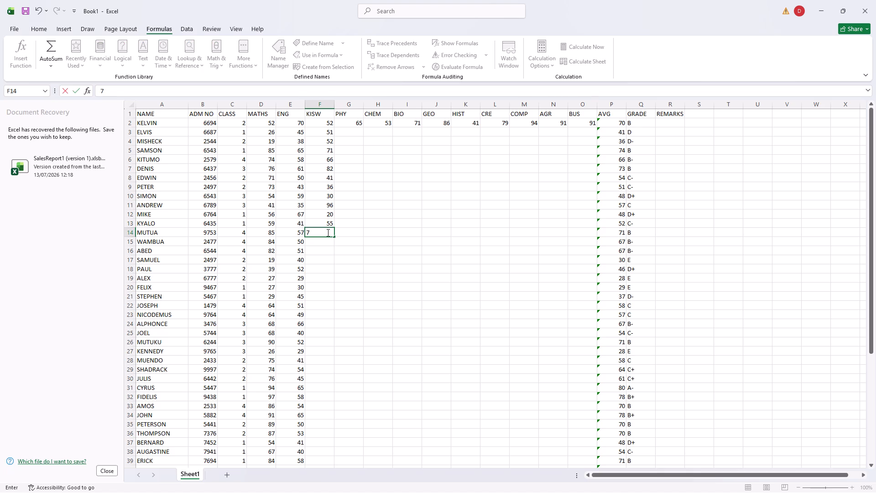
pyautogui.press('4')
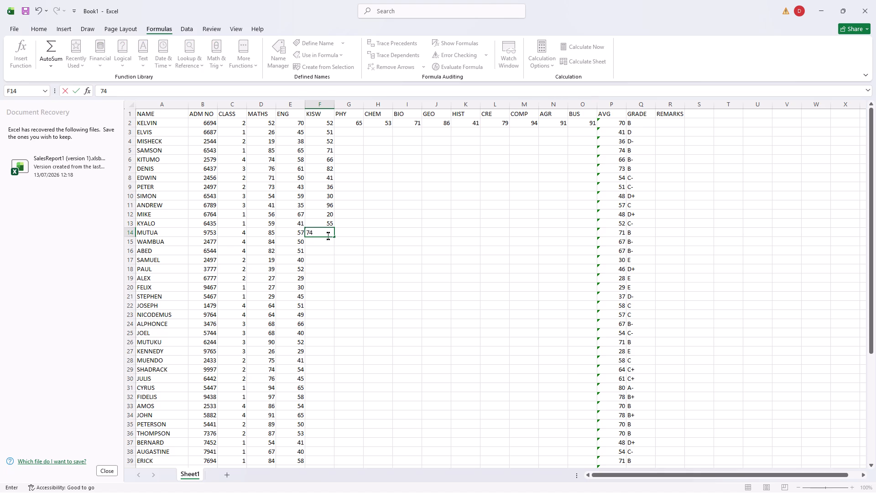
pyautogui.click(327, 242)
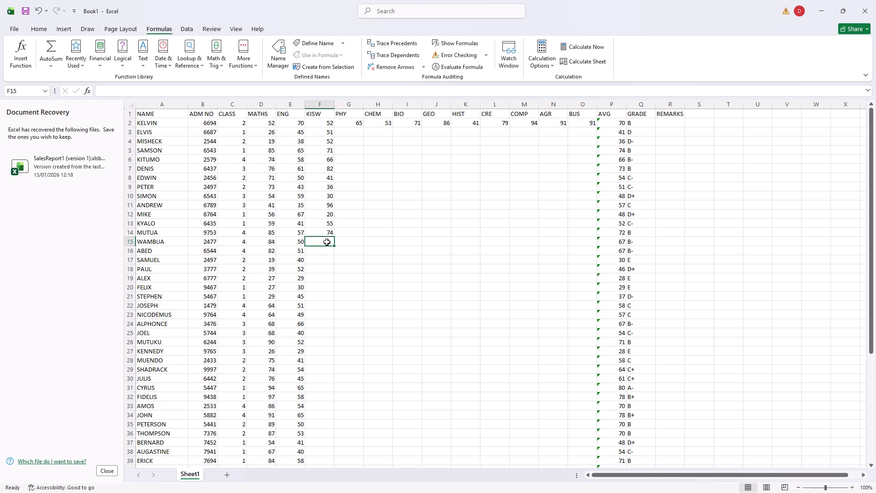
pyautogui.write('99')
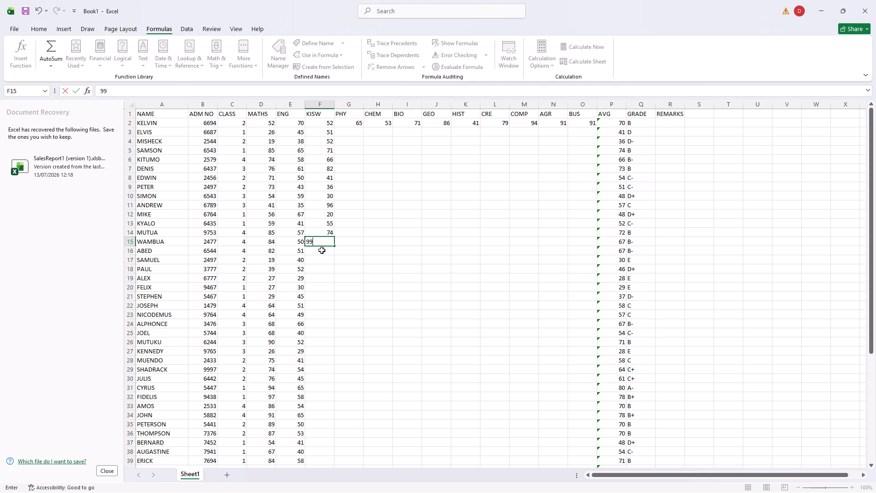
pyautogui.click(322, 251)
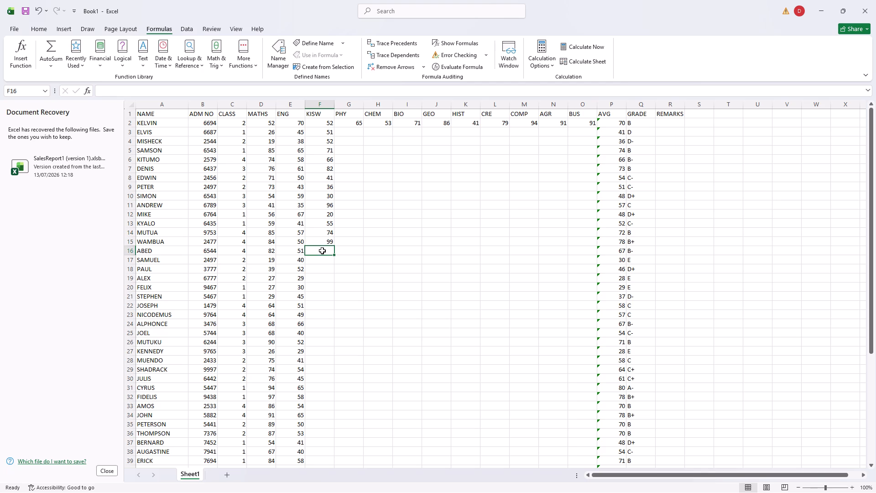
pyautogui.write('98')
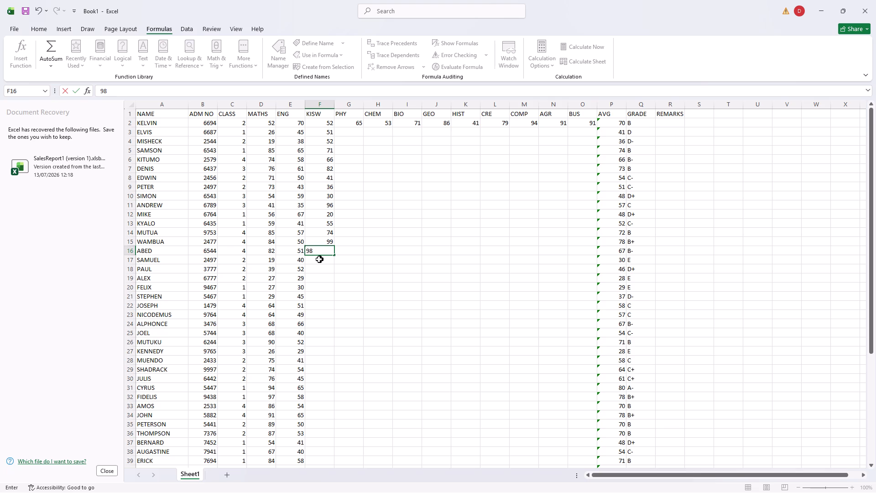
# Enter the KISW marks in cells F17 to F19: 42 for SAMUEL, 99 for PAUL and 85 for ALEX.
pyautogui.click(314, 258)
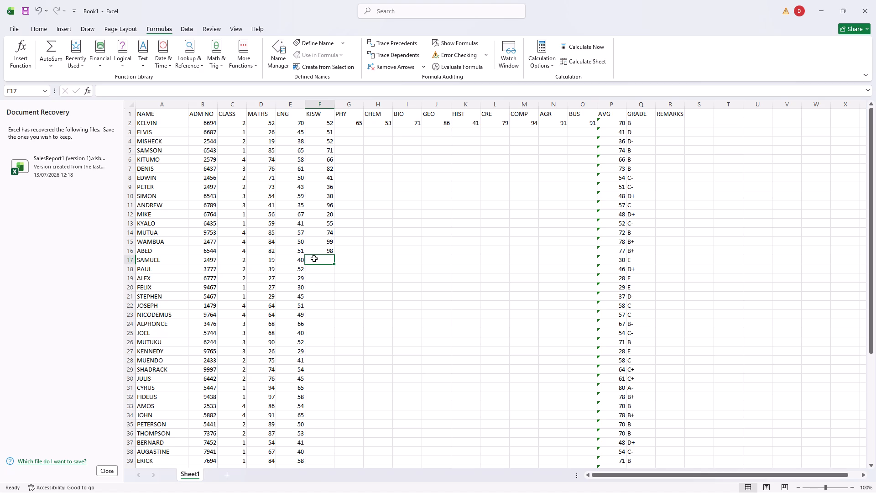
pyautogui.write('42')
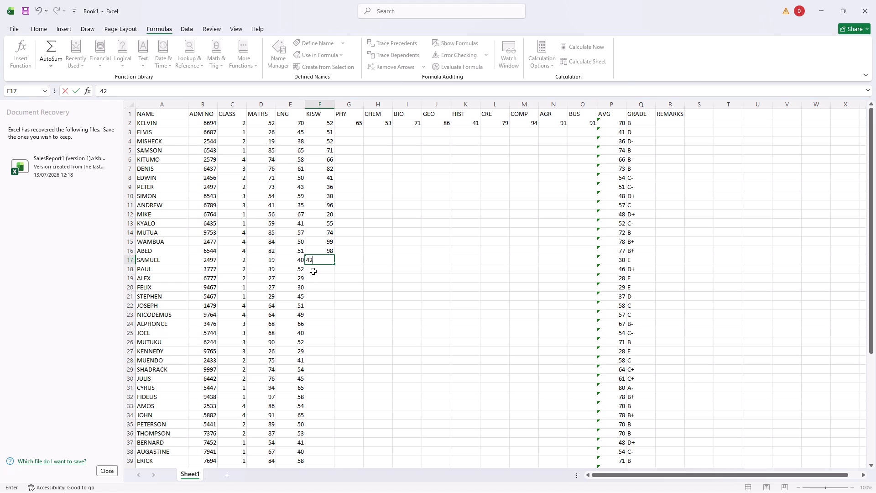
pyautogui.click(313, 271)
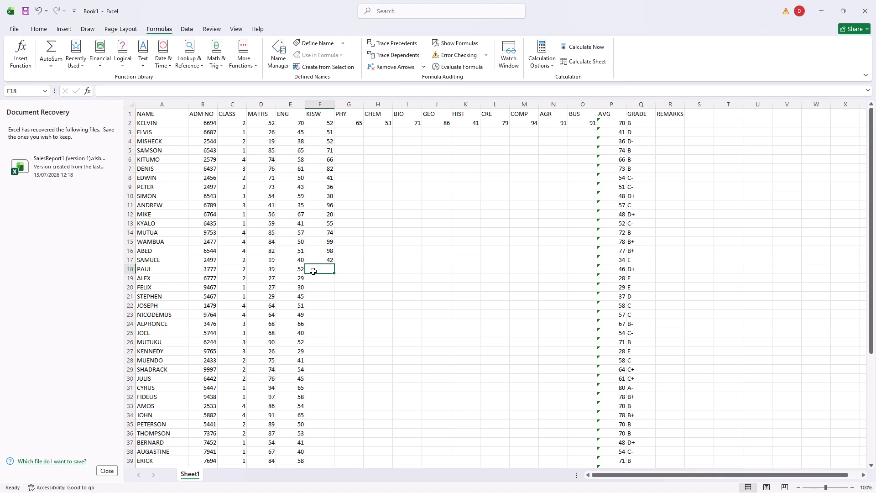
pyautogui.write('98')
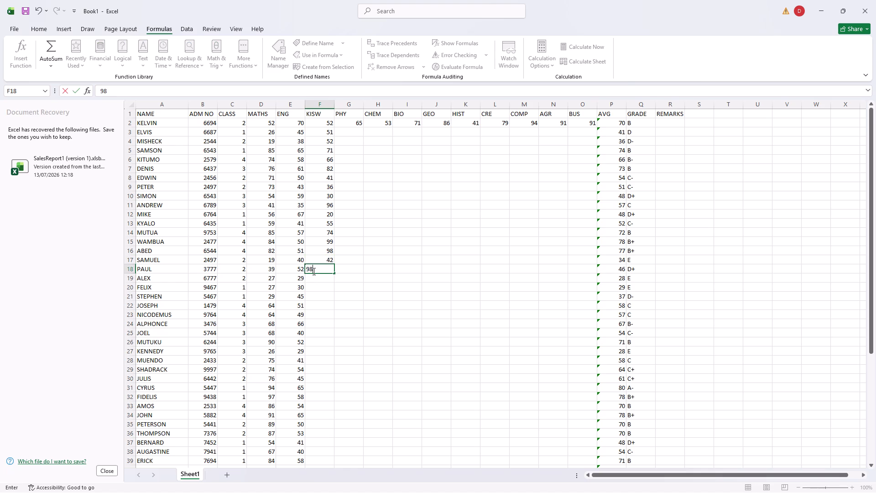
pyautogui.press('BackSpace')
pyautogui.press('9')
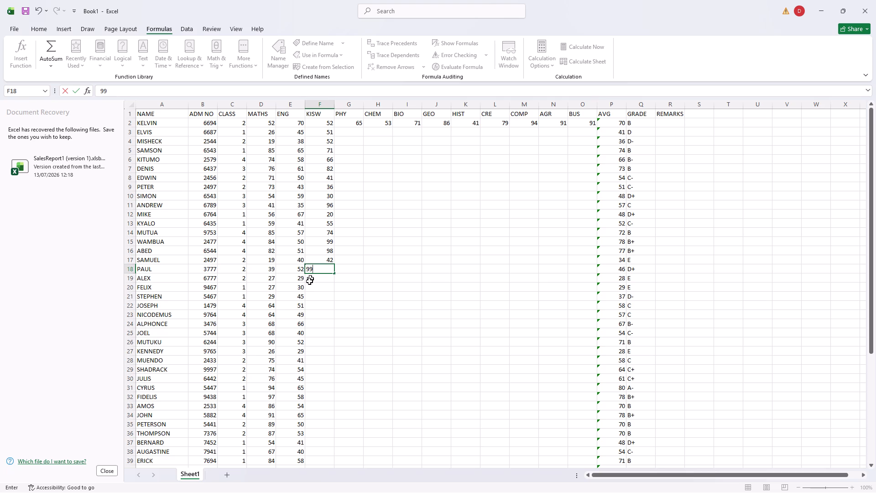
pyautogui.click(308, 280)
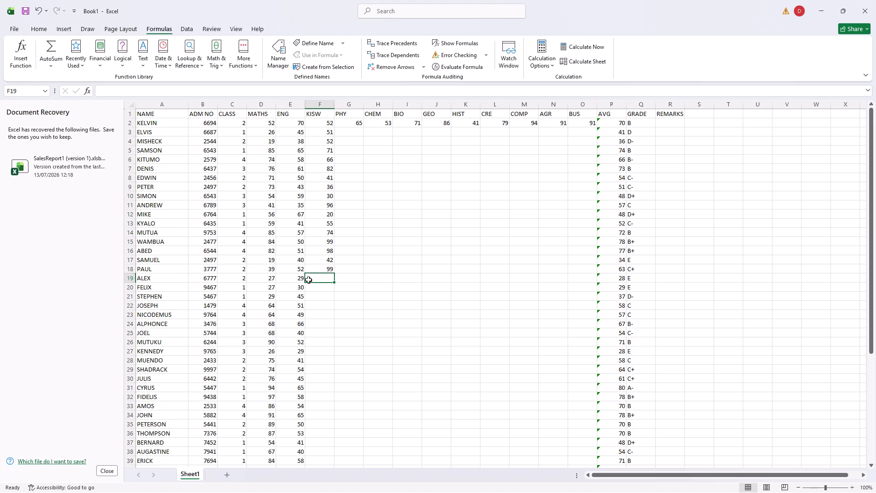
pyautogui.press('8')
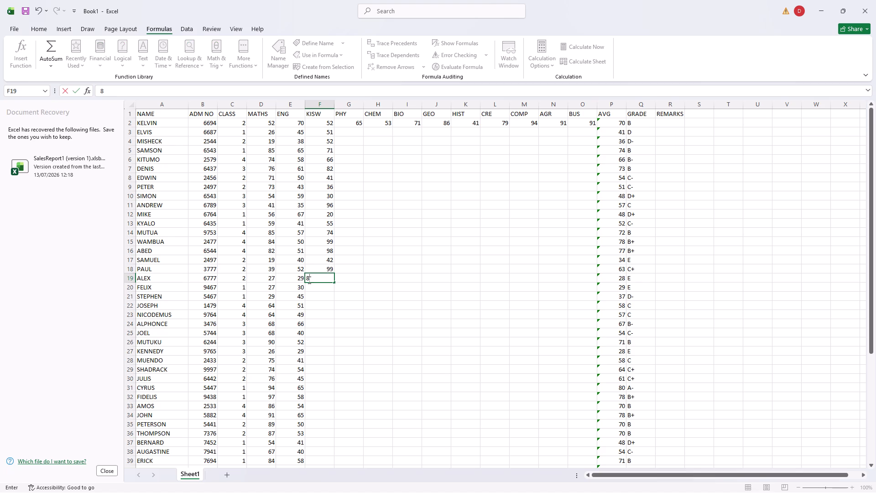
pyautogui.press('5')
# Enter the KISW marks in cells F20 to F22: 89 for FELIX, 78 for STEPHEN and 65 for JOSEPH.
pyautogui.click(319, 287)
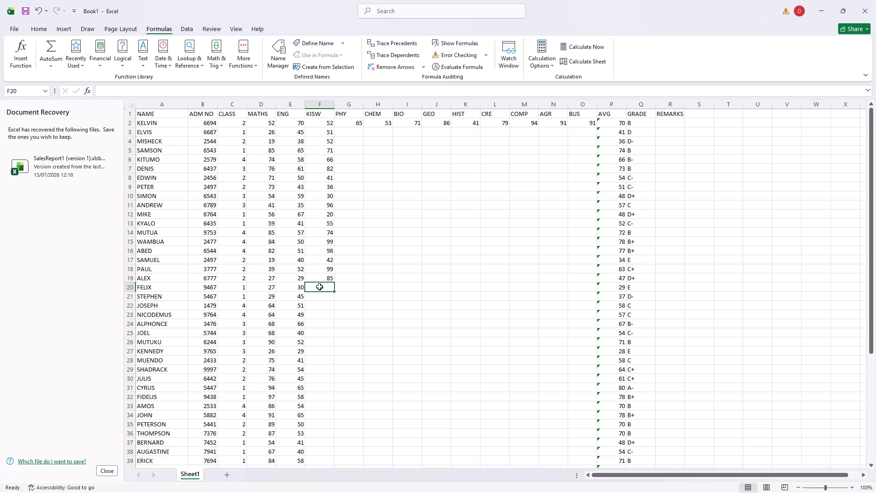
pyautogui.write('89')
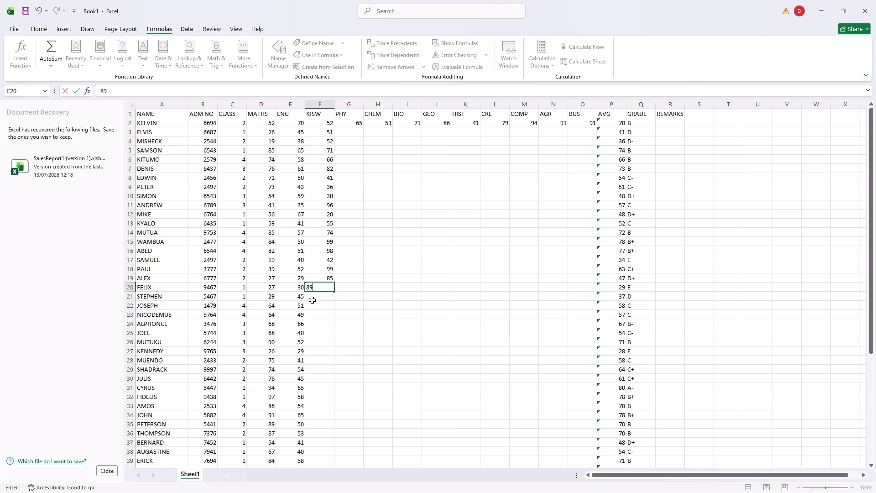
pyautogui.click(312, 300)
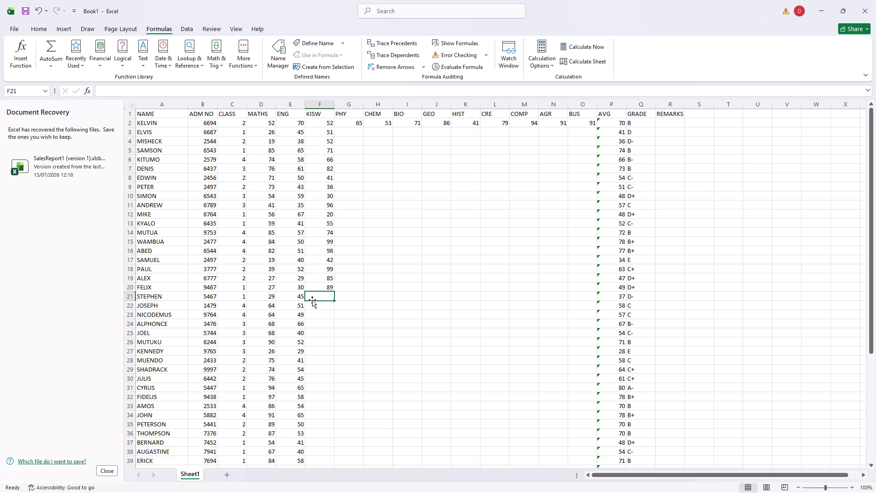
pyautogui.write('78')
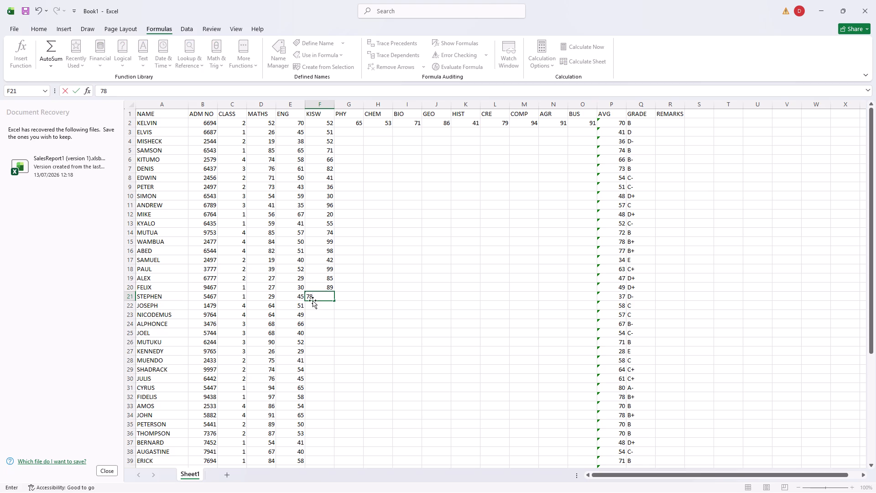
pyautogui.click(320, 305)
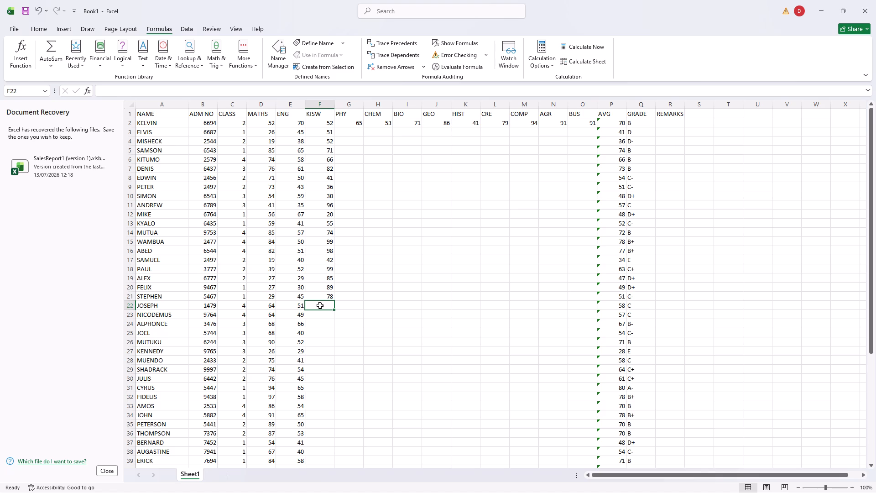
pyautogui.write('65')
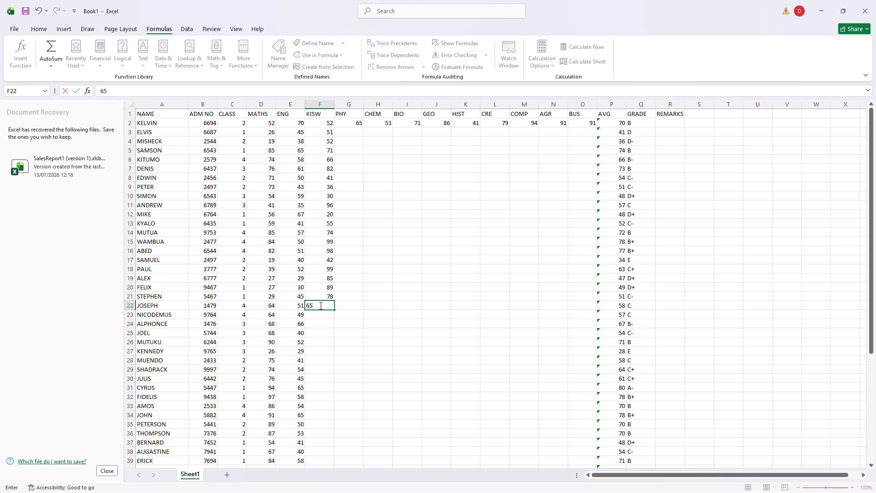
pyautogui.click(317, 315)
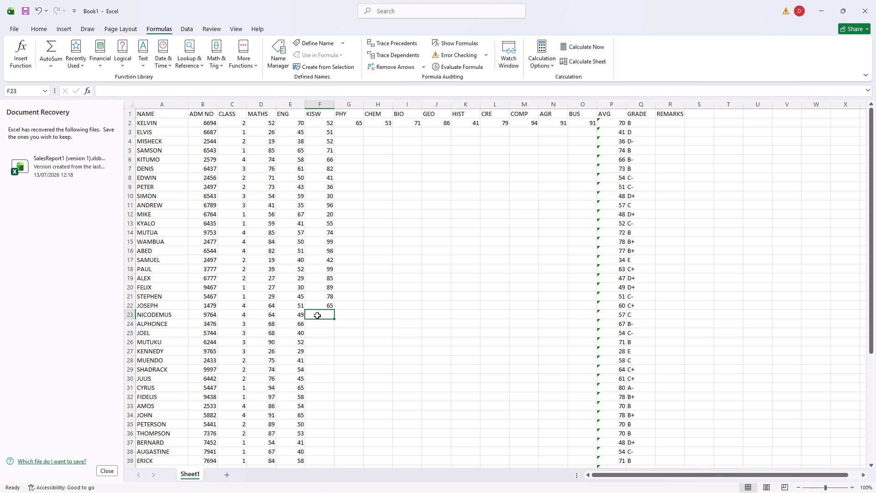
# Enter the KISW marks in cells F23 to F25: 82 for NICODEMUS, 74 for ALPHONCE and 56 for JOEL.
pyautogui.press('8')
pyautogui.press('2')
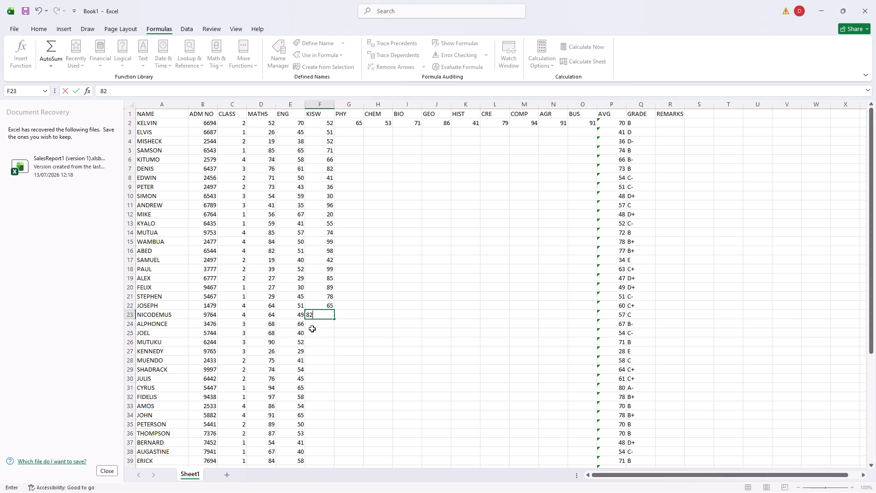
pyautogui.click(316, 323)
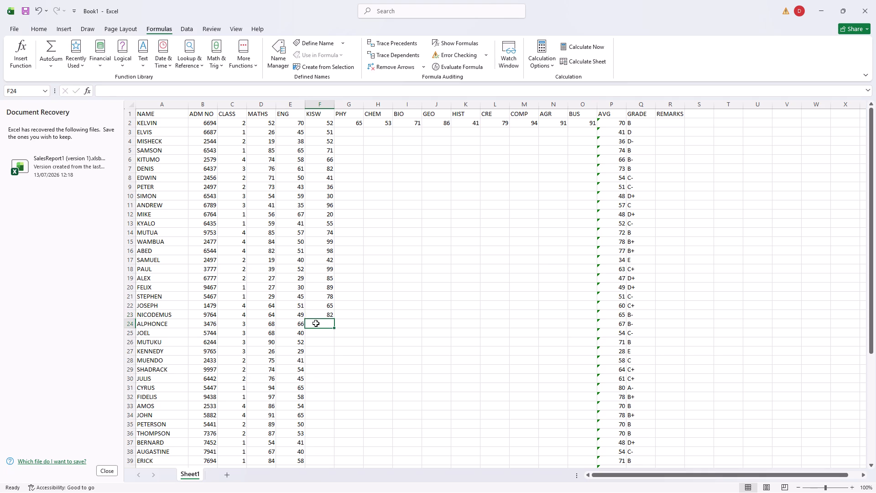
pyautogui.write('74')
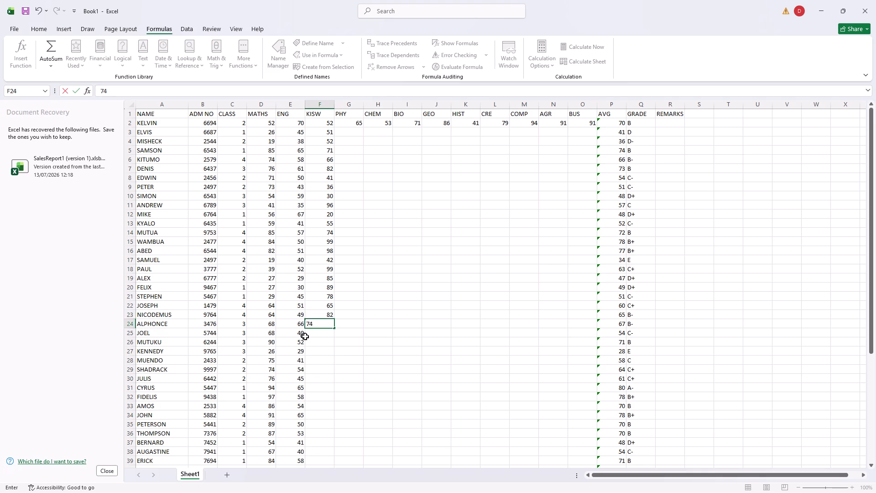
pyautogui.click(309, 336)
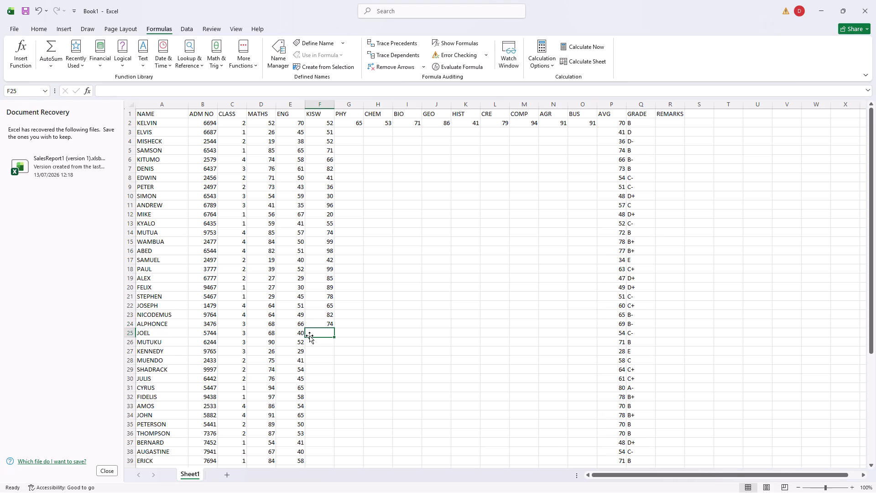
pyautogui.write('56')
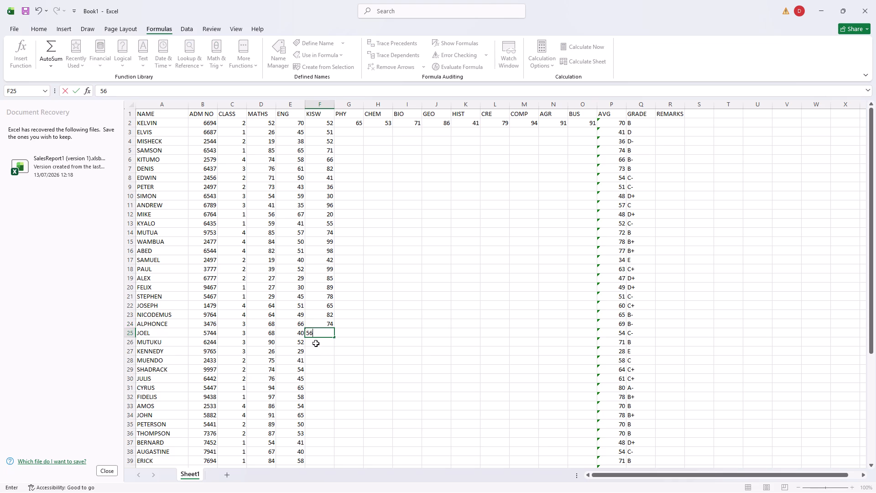
pyautogui.click(316, 343)
pyautogui.write('99')
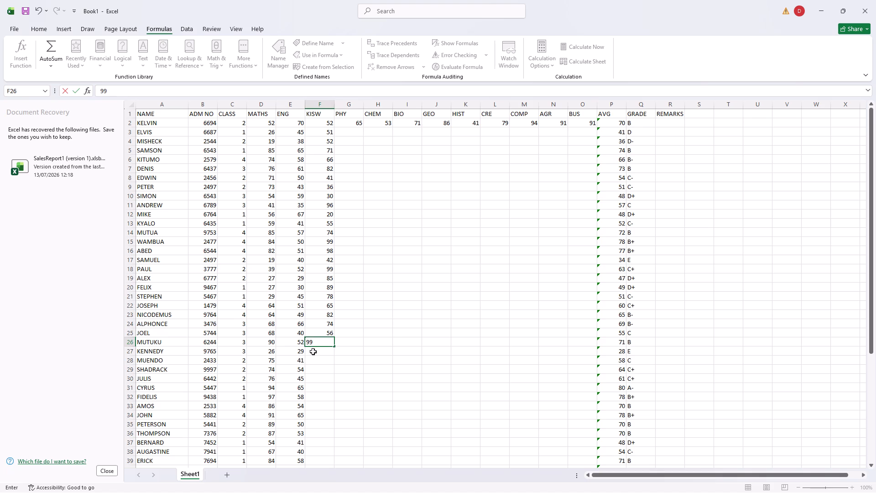
pyautogui.click(313, 351)
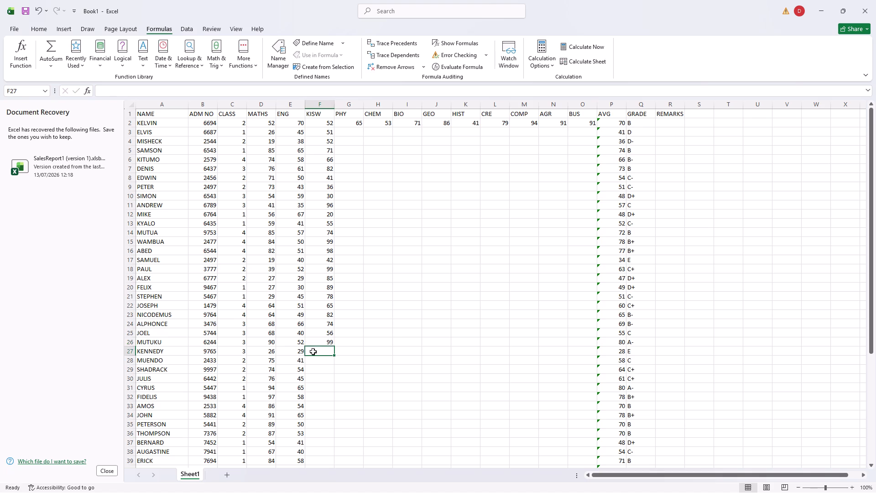
pyautogui.write('99')
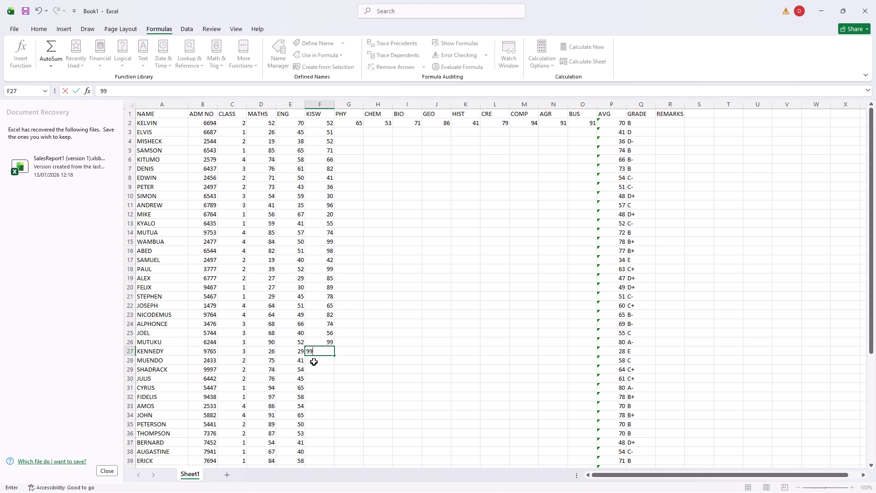
pyautogui.click(314, 361)
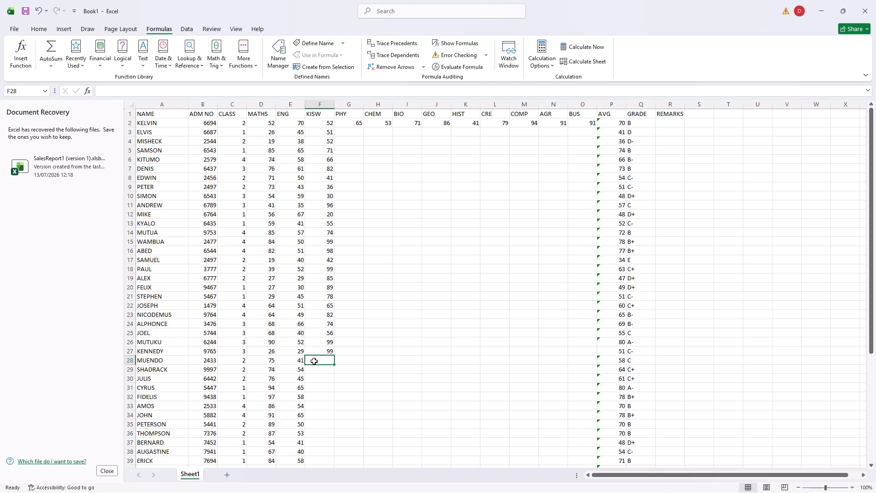
pyautogui.write('98')
pyautogui.click(316, 370)
# Enter the KISW marks in cells F29 to F31: 100 for SHADRACK, 97 for JULIS and 85 for CYRUS.
pyautogui.write('100')
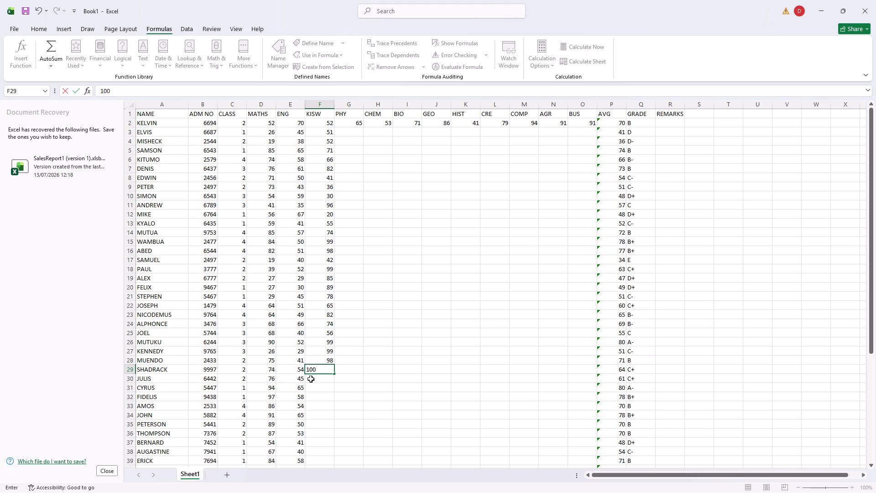
pyautogui.click(311, 379)
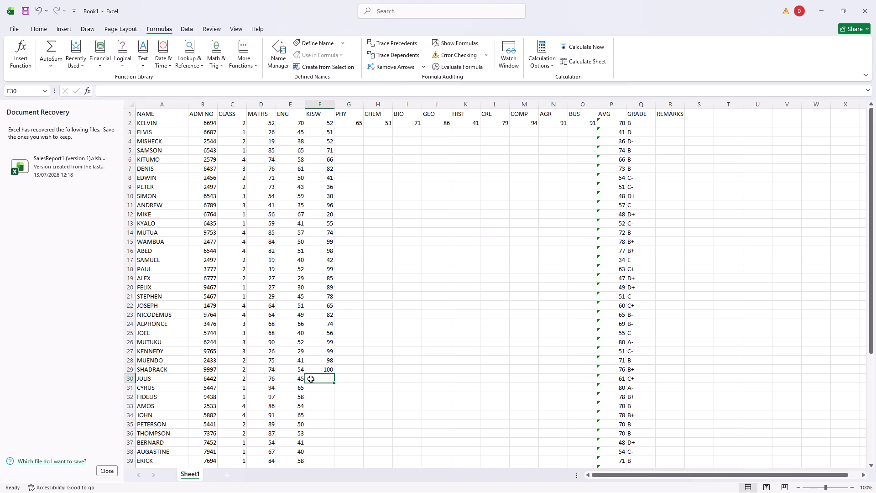
pyautogui.write('97')
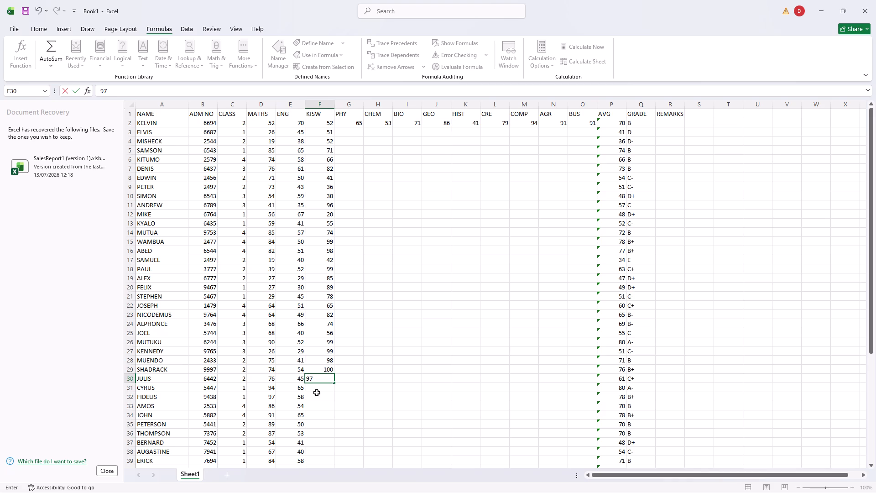
pyautogui.click(317, 393)
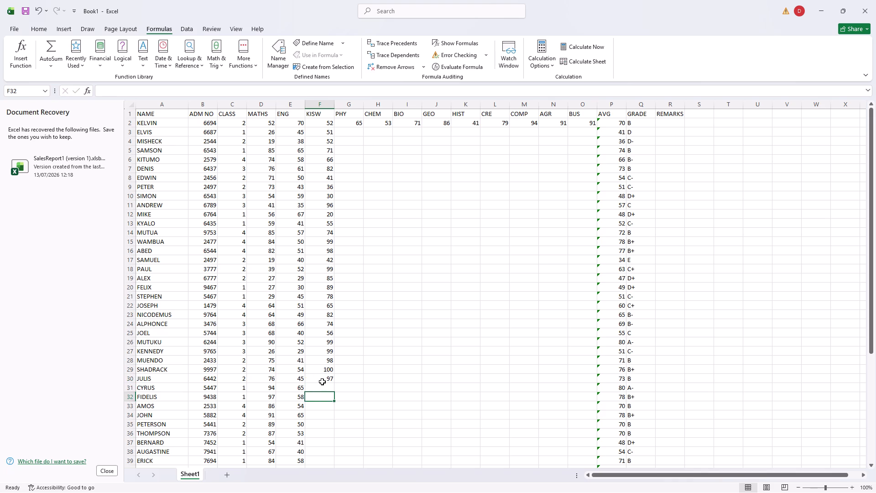
pyautogui.click(322, 382)
pyautogui.click(322, 382)
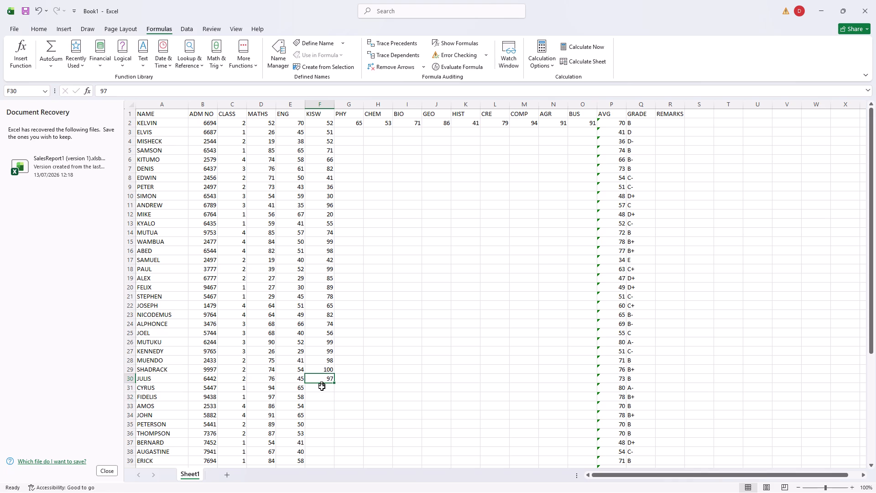
pyautogui.click(322, 388)
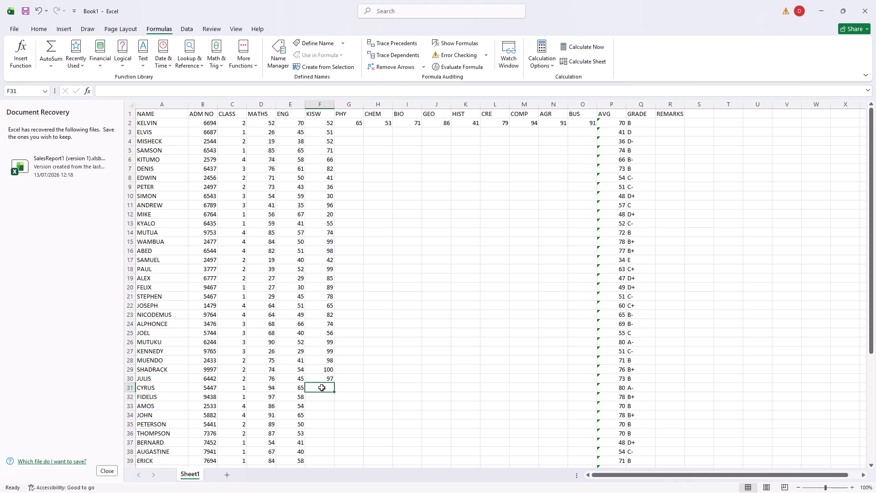
pyautogui.write('85')
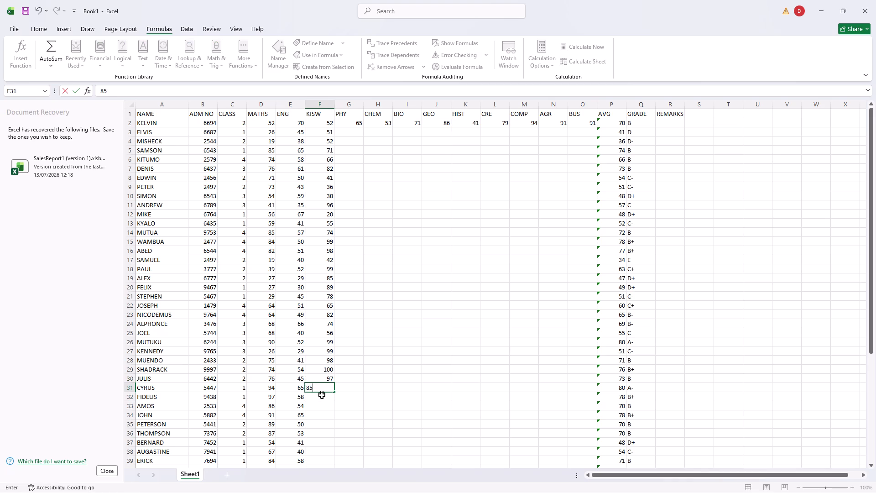
pyautogui.click(322, 397)
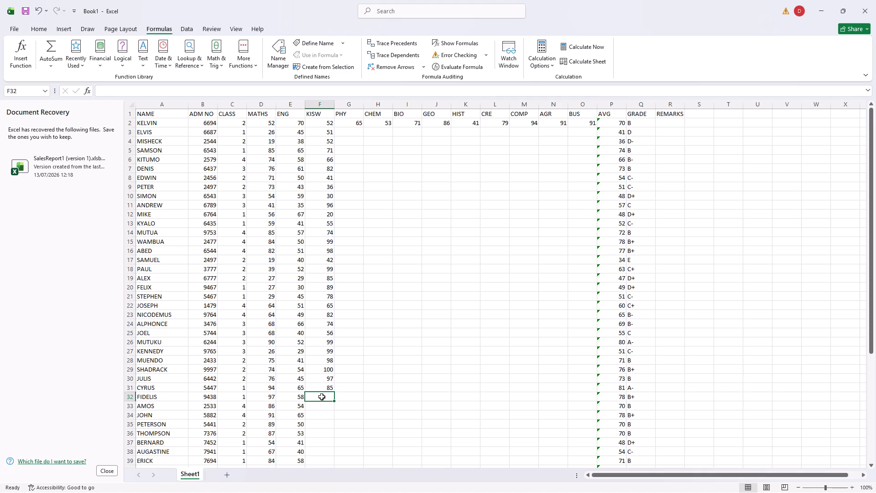
# Enter the KISW marks in cells F32 to F34: 65 for FIDELIS, 46 for AMOS and 75 for JOHN.
pyautogui.write('65')
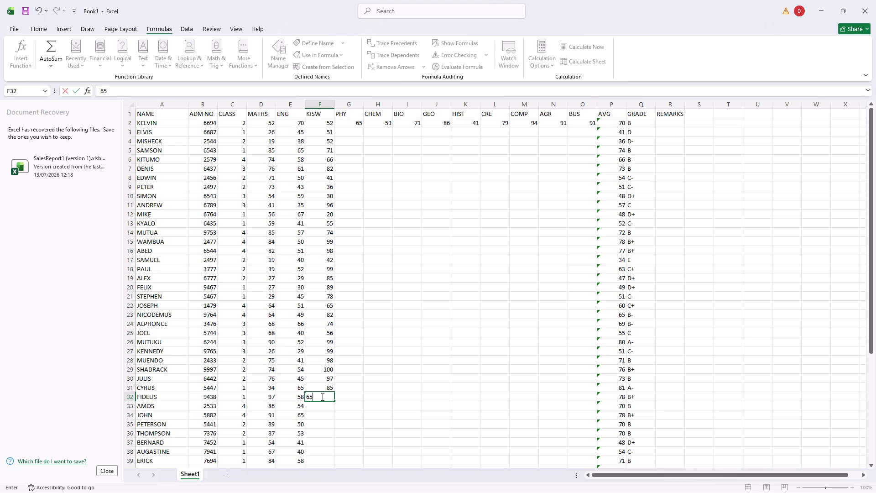
pyautogui.click(322, 409)
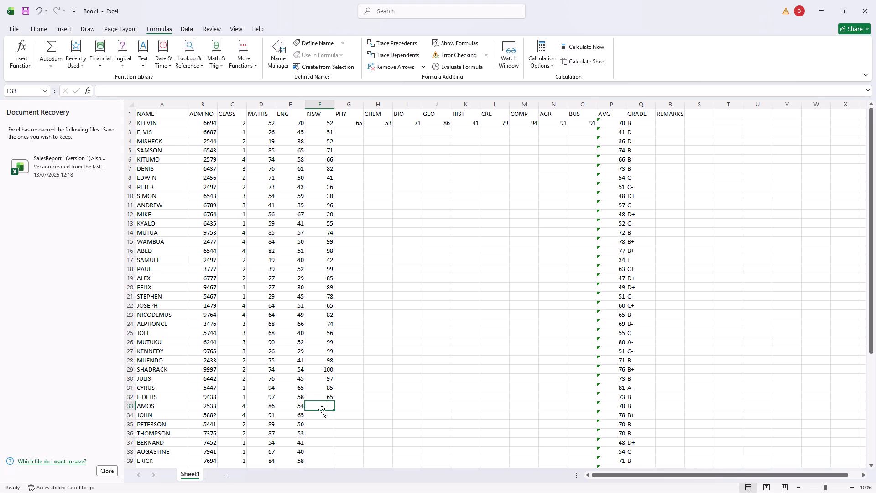
pyautogui.write('46')
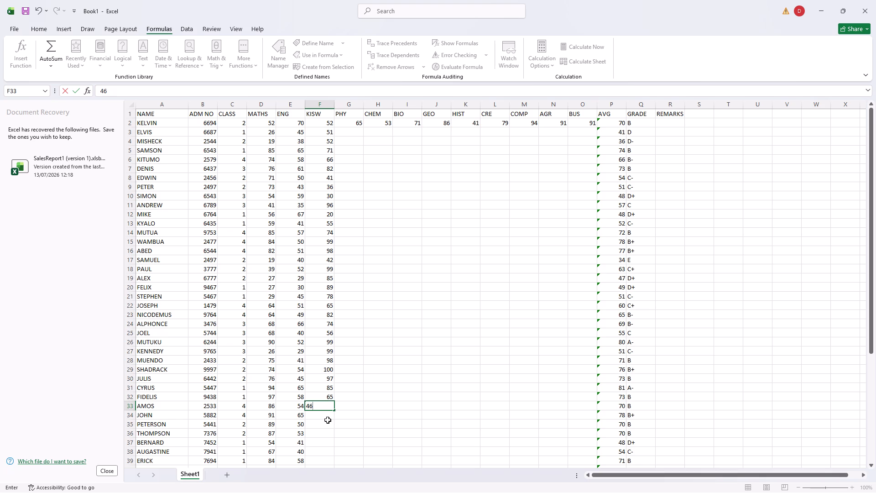
pyautogui.click(321, 415)
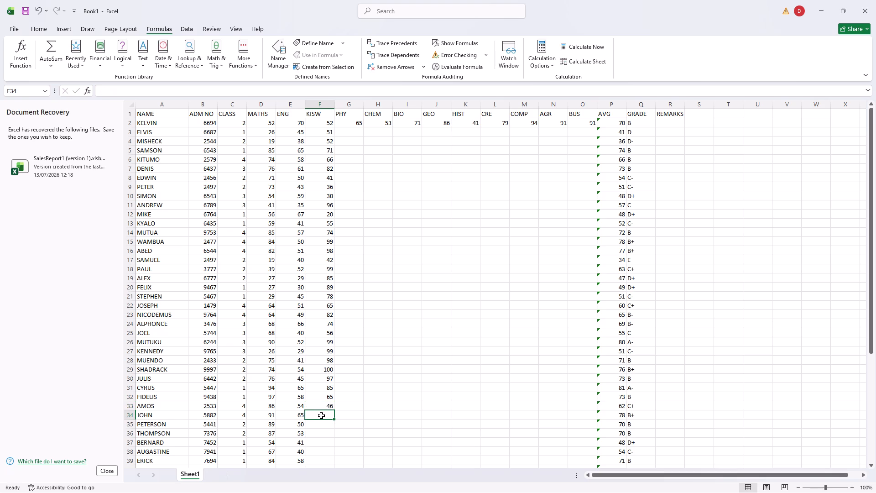
pyautogui.write('75')
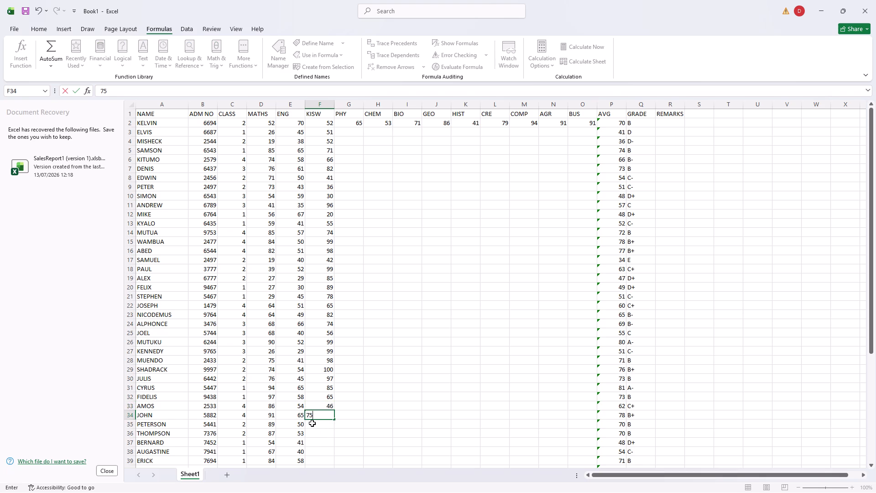
pyautogui.click(312, 423)
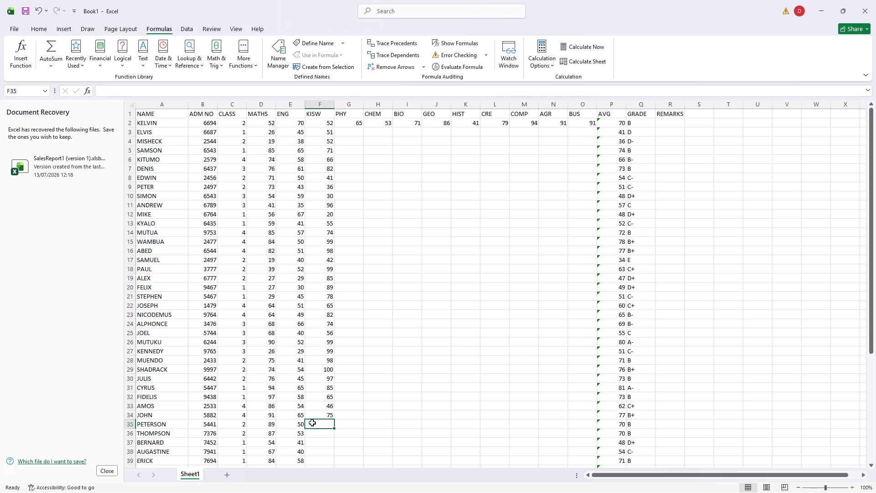
# Enter the KISW marks in cells F35 to F37: 78 for PETERSON, 98 for THOMPSON and 65 for BERNARD.
pyautogui.write('78')
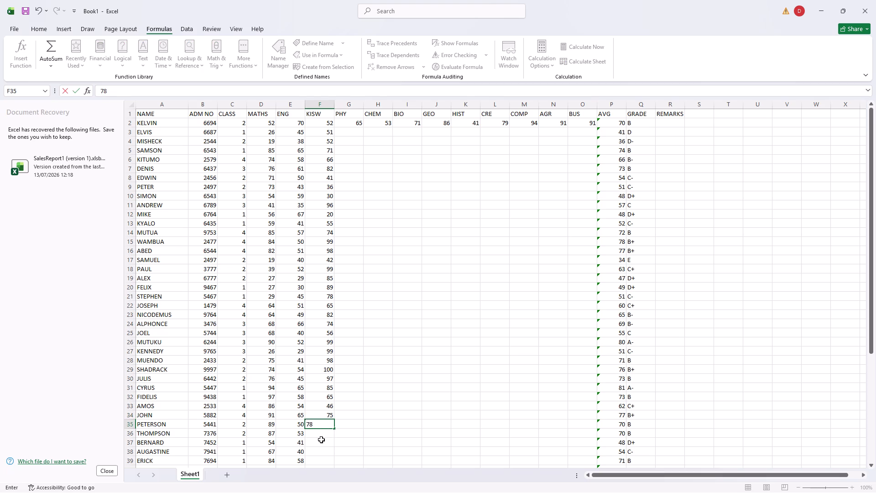
pyautogui.click(318, 435)
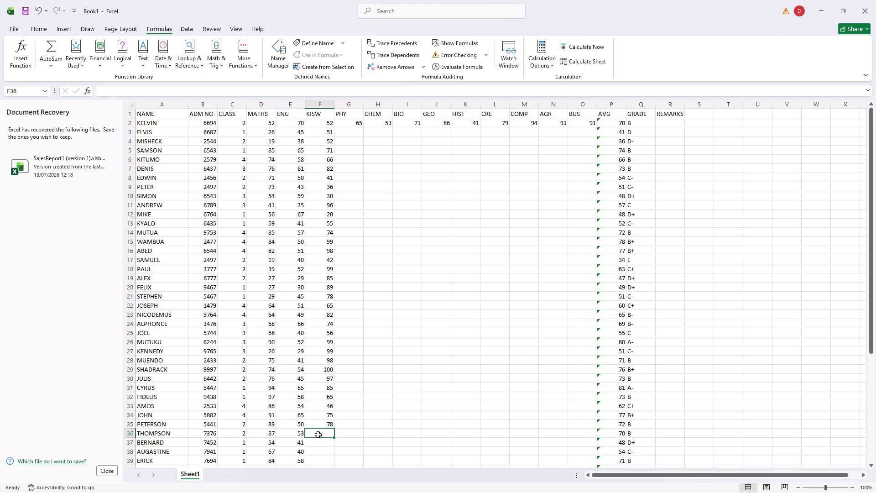
pyautogui.write('98')
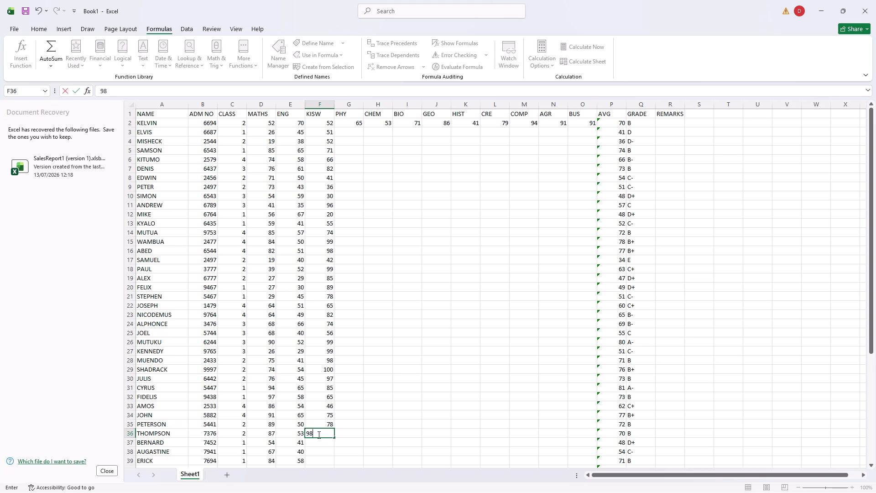
pyautogui.click(316, 446)
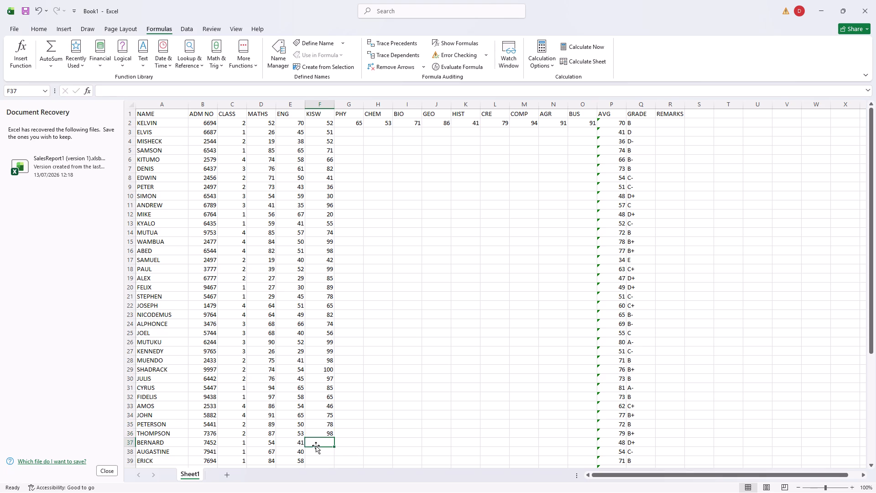
pyautogui.write('65')
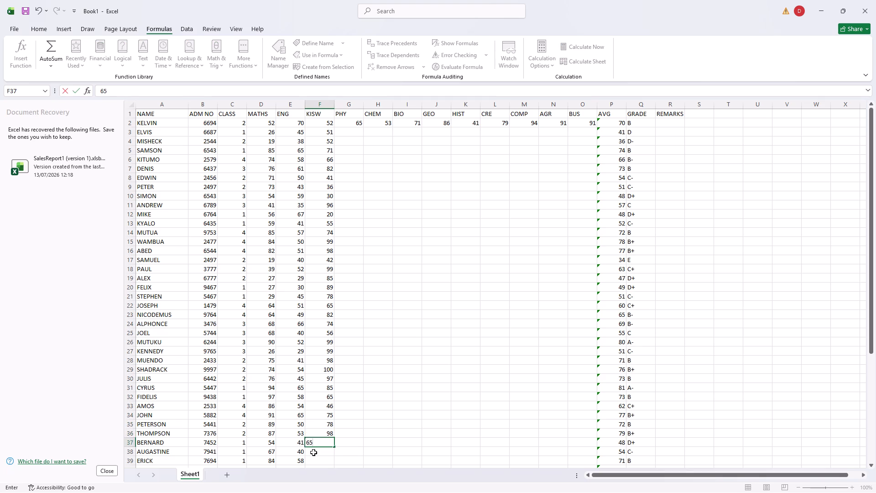
pyautogui.click(313, 452)
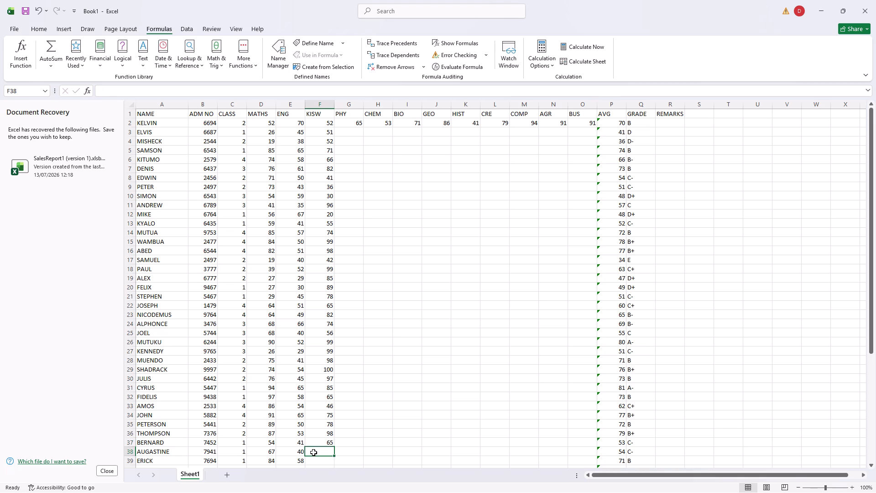
# Enter the KISW marks in cells F38 and F39: 88 for AUGASTINE and 90 for ERICK.
pyautogui.write('88')
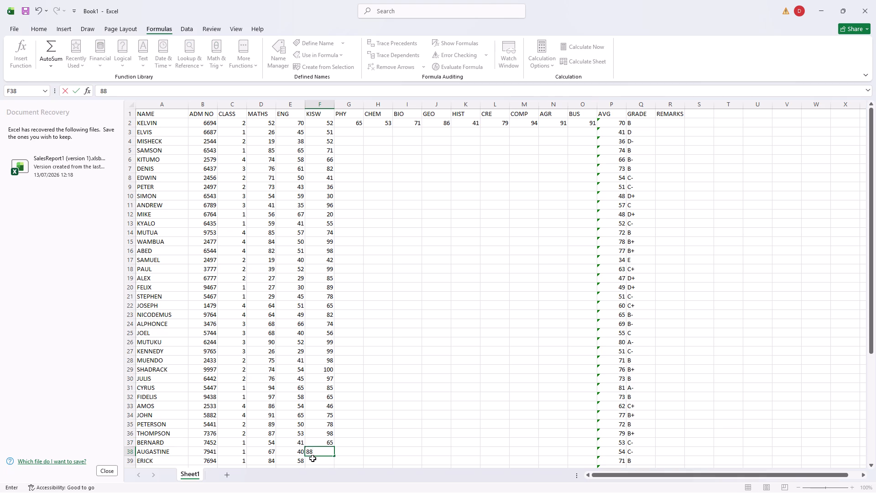
pyautogui.click(318, 460)
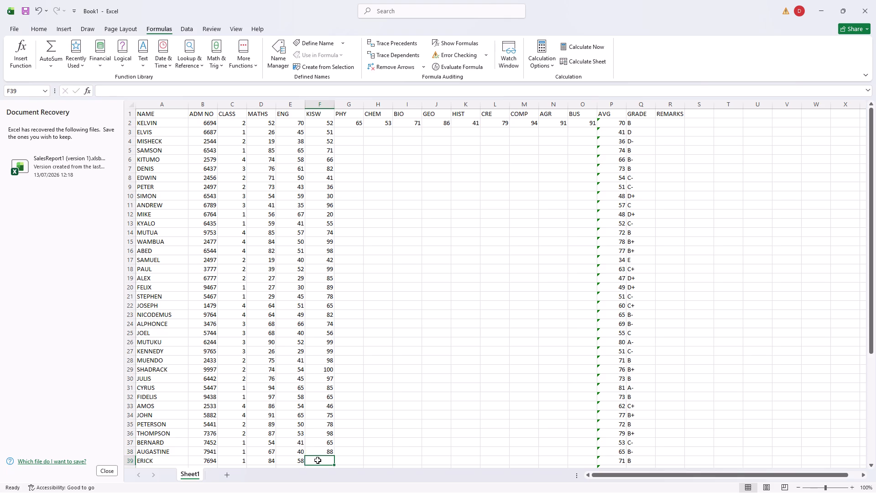
pyautogui.write('90')
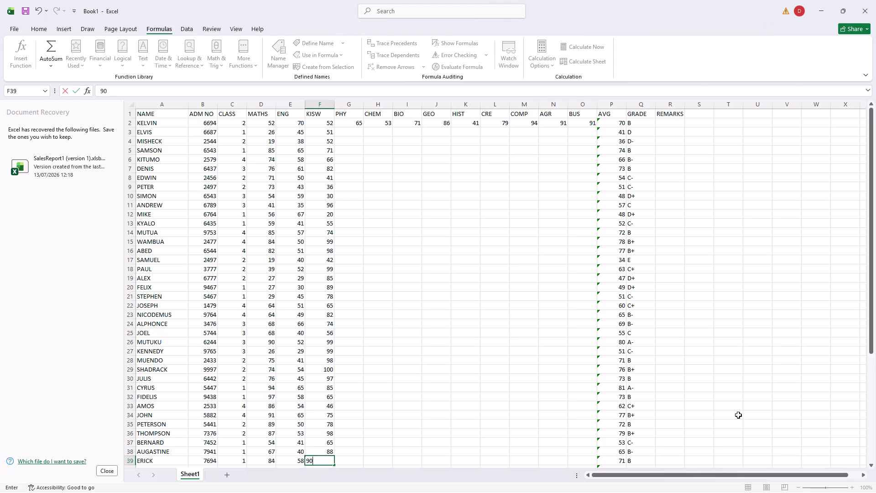
# Enter the KISW marks in cells F40 and F41: 58 for KYALE and 85 for DOMINIC.
pyautogui.click(870, 370)
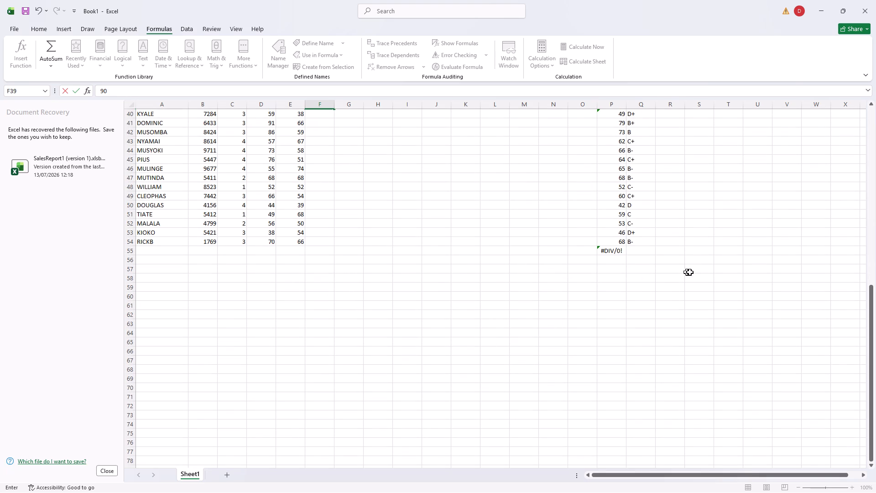
pyautogui.click(871, 264)
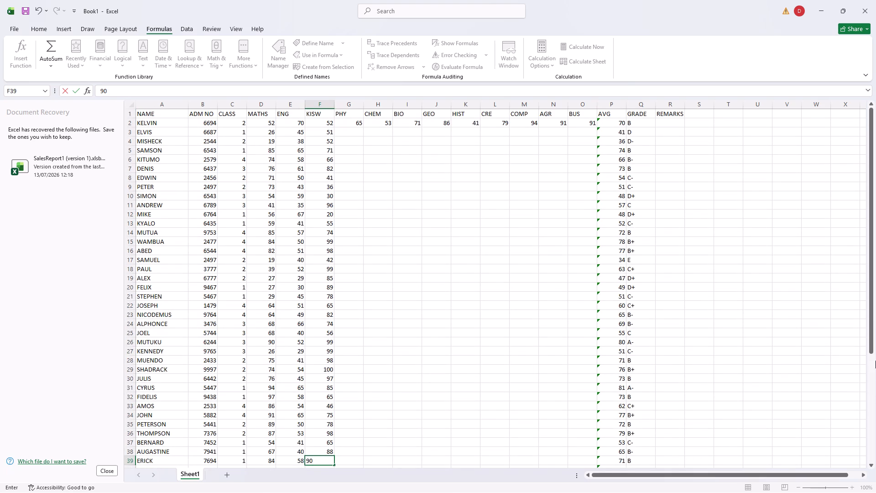
pyautogui.click(872, 462)
pyautogui.tripleClick(872, 462)
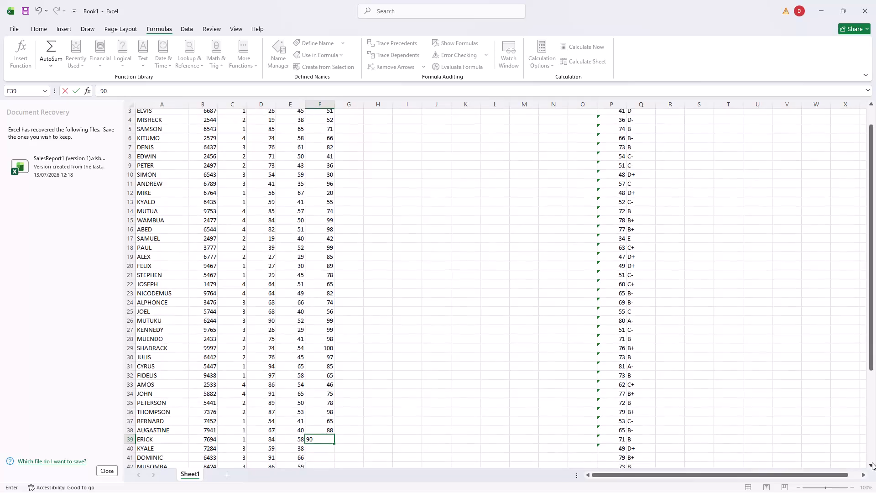
pyautogui.click(872, 462)
pyautogui.tripleClick(872, 462)
pyautogui.tripleClick(872, 462)
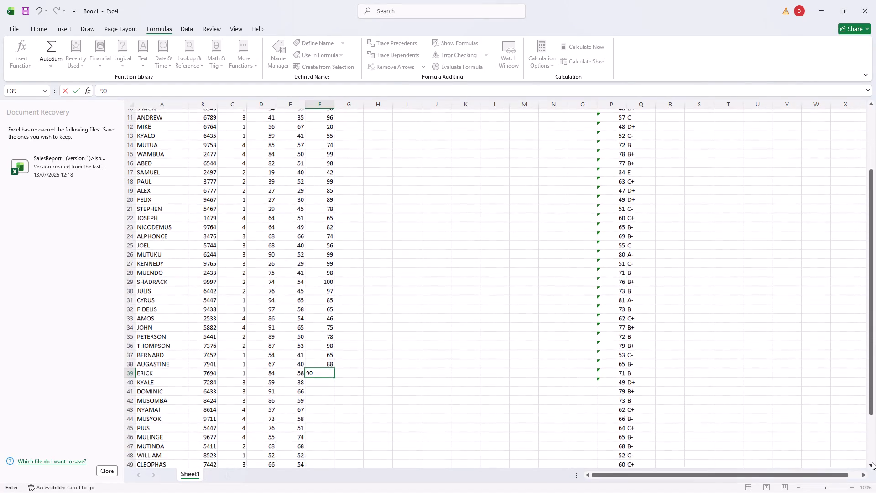
pyautogui.tripleClick(872, 462)
pyautogui.tripleClick(872, 462)
pyautogui.click(872, 462)
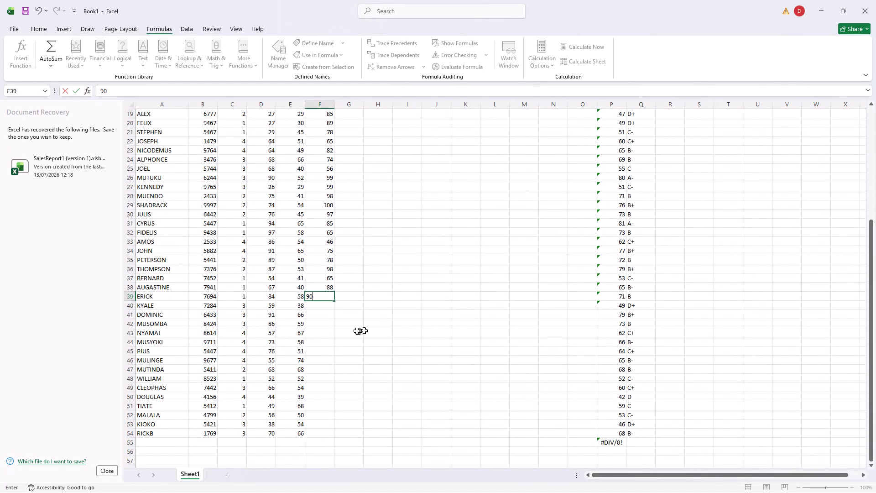
pyautogui.click(315, 306)
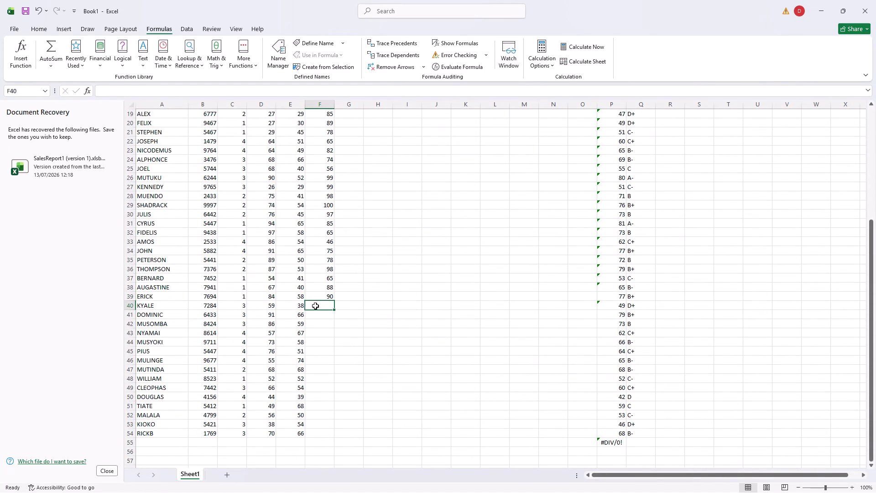
pyautogui.write('58')
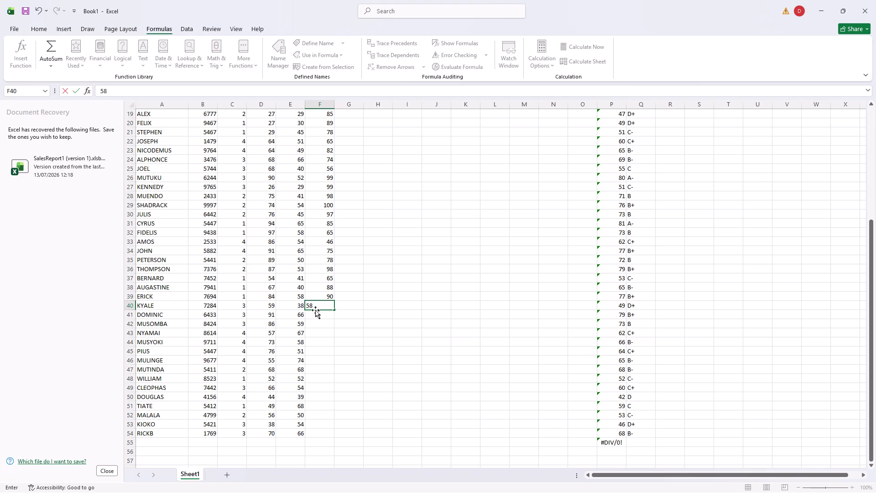
pyautogui.click(317, 318)
pyautogui.write('85')
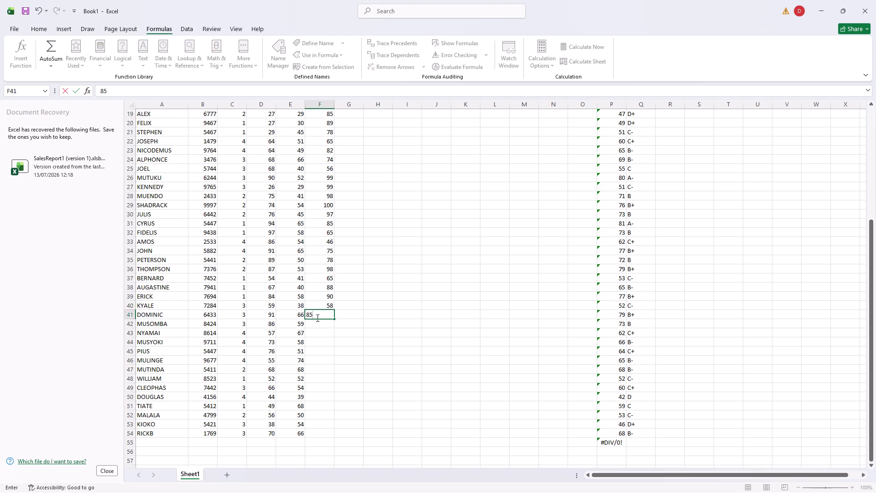
pyautogui.click(313, 326)
pyautogui.write('895')
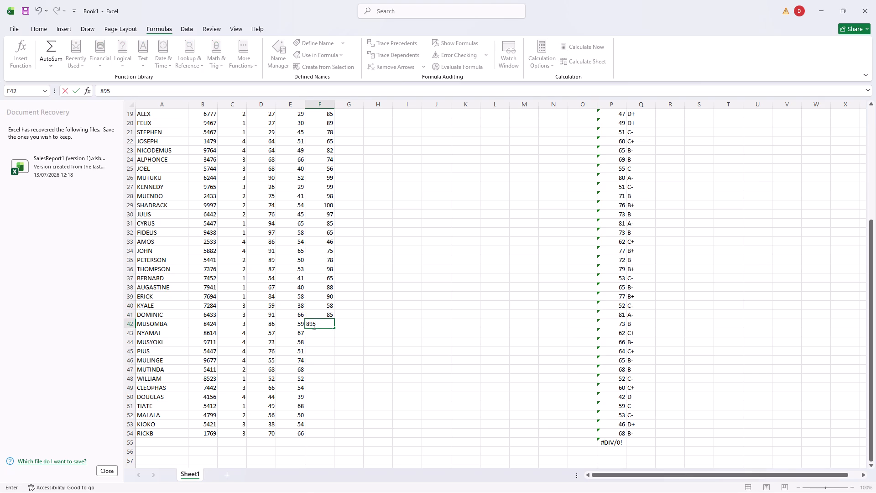
pyautogui.press('BackSpace')
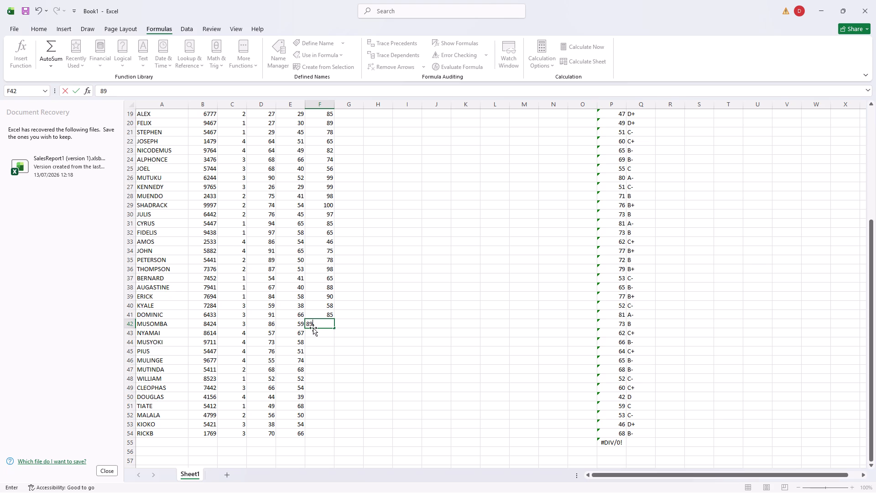
pyautogui.click(313, 335)
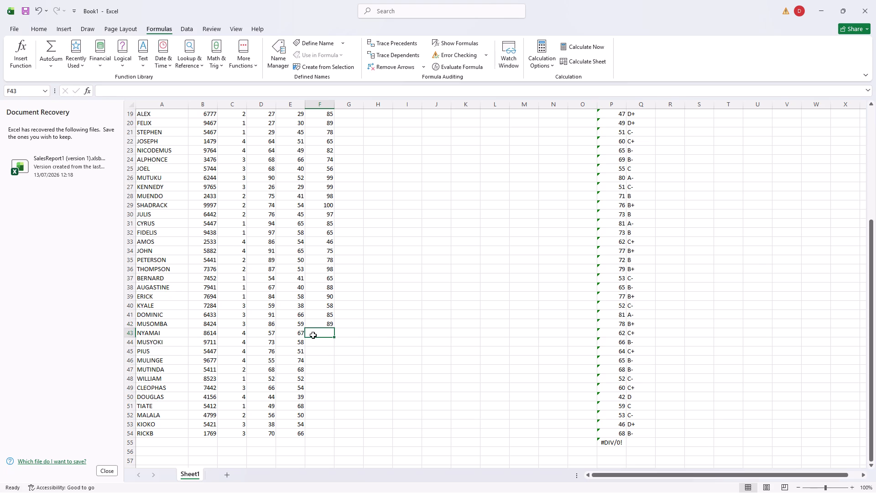
pyautogui.write('84')
pyautogui.click(313, 342)
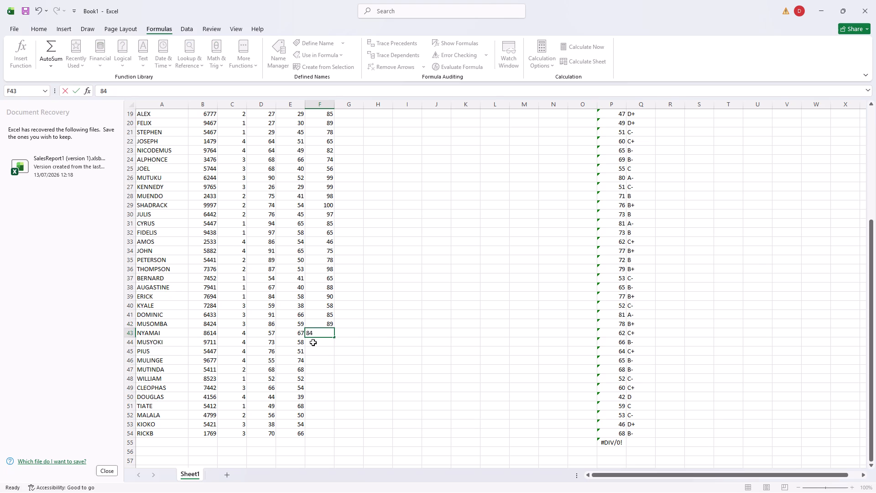
pyautogui.write('649')
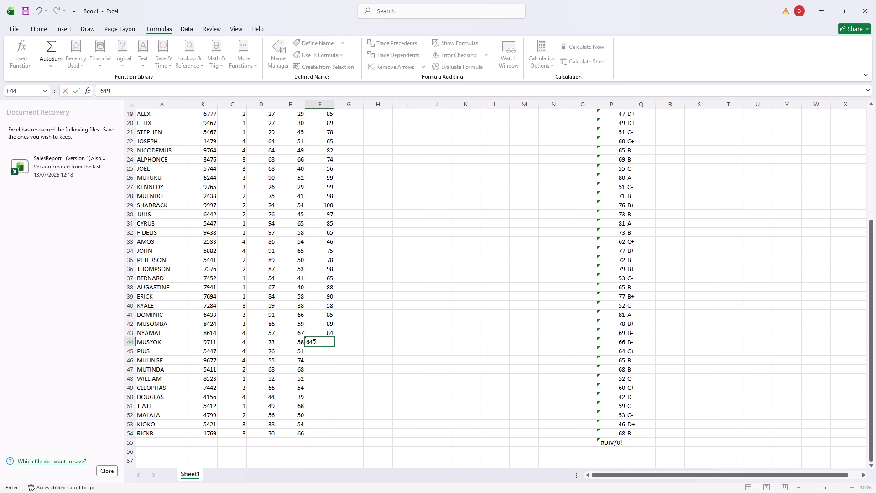
pyautogui.press('BackSpace')
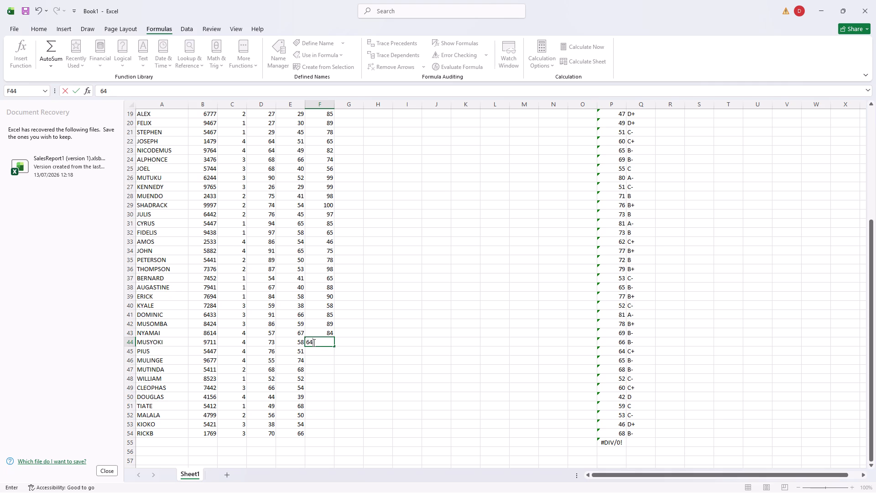
# Enter the KISW marks in cells F45 and F46: 74 for PIUS and 86 for MULINGE.
pyautogui.click(318, 352)
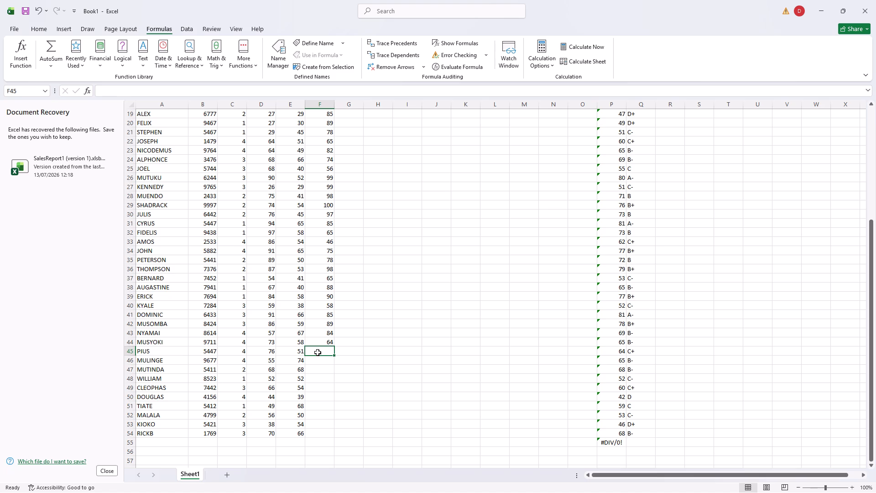
pyautogui.press('7')
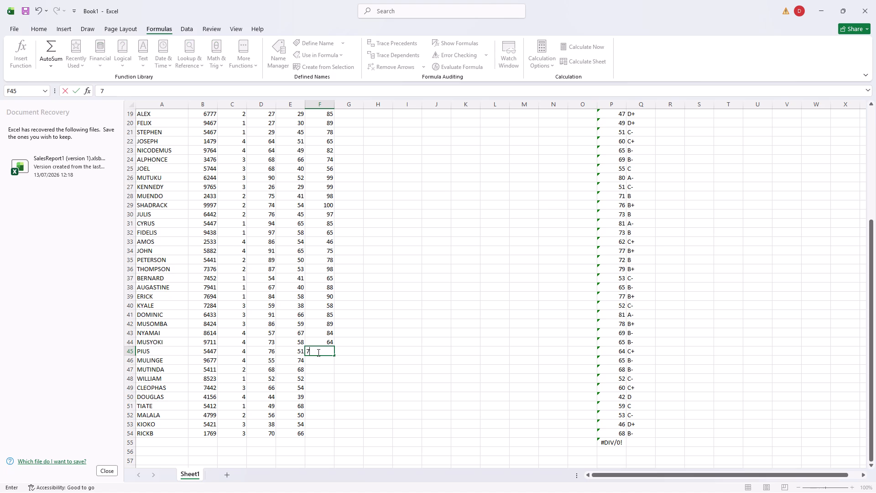
pyautogui.press('4')
pyautogui.press('BackSpace')
pyautogui.press('BackSpace')
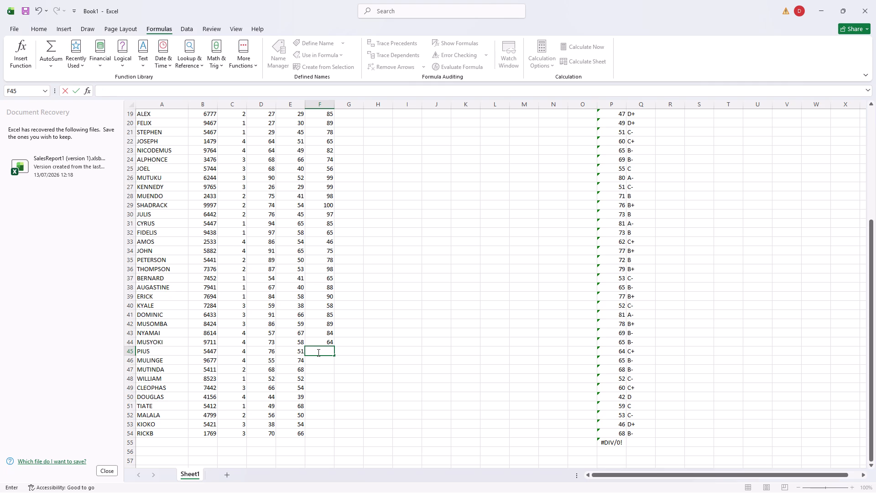
pyautogui.write('741')
pyautogui.press('BackSpace')
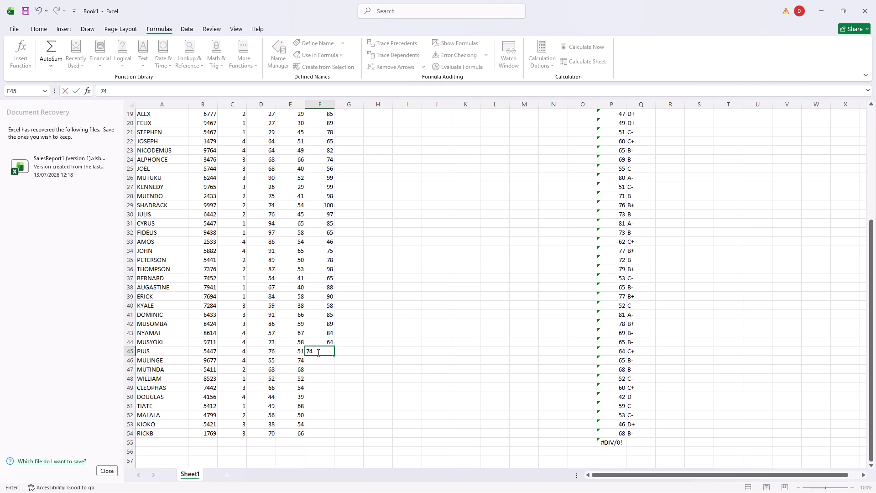
pyautogui.click(319, 362)
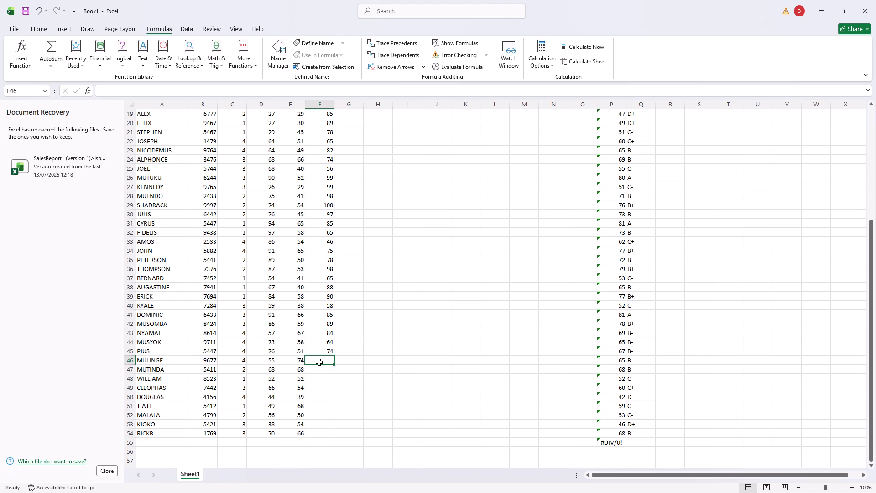
pyautogui.write('86')
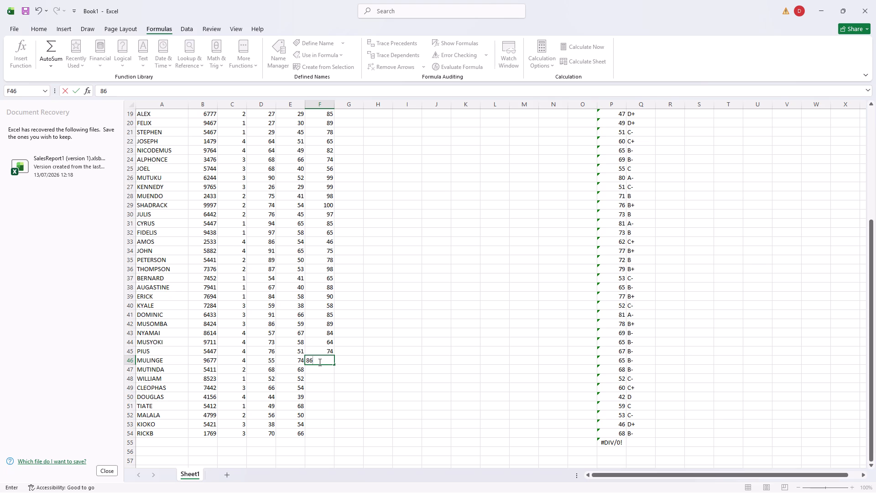
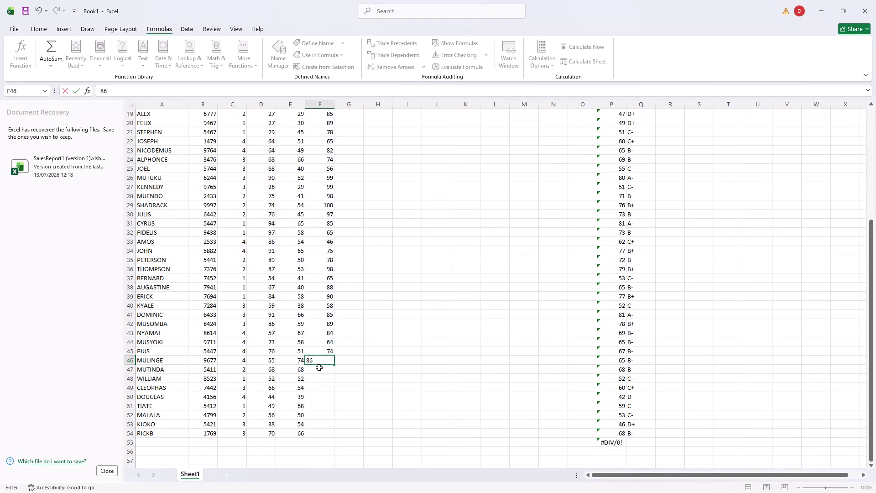
# Enter the KISW marks in cells F47 to F49: 99 for MUTINDA, 25 for WILLIAM and 58 for CLEOPHAS.
pyautogui.click(319, 372)
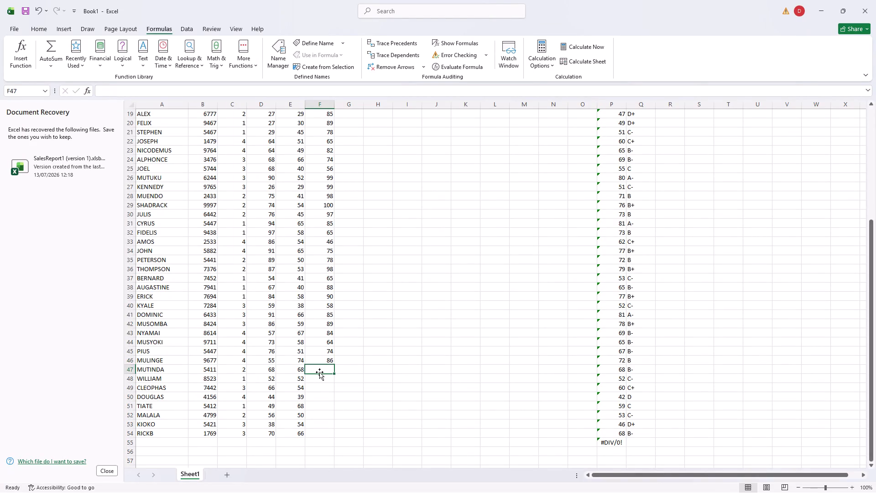
pyautogui.write('99')
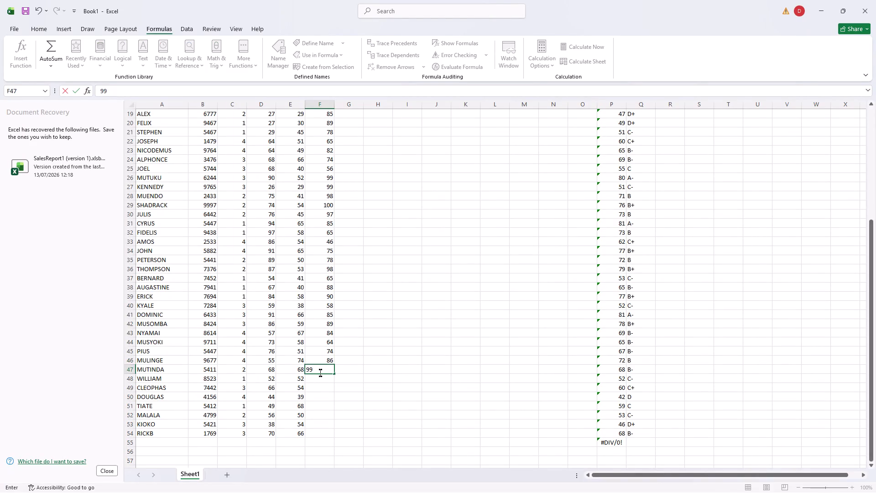
pyautogui.click(323, 382)
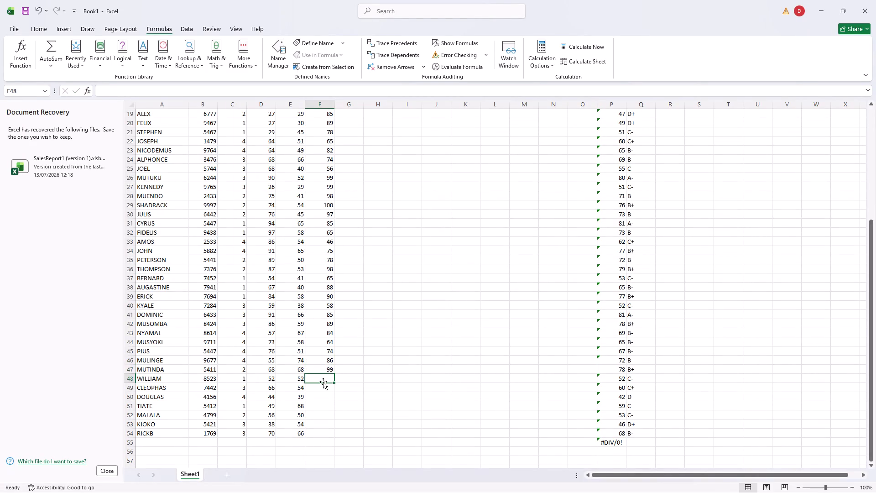
pyautogui.press('2')
pyautogui.press('5')
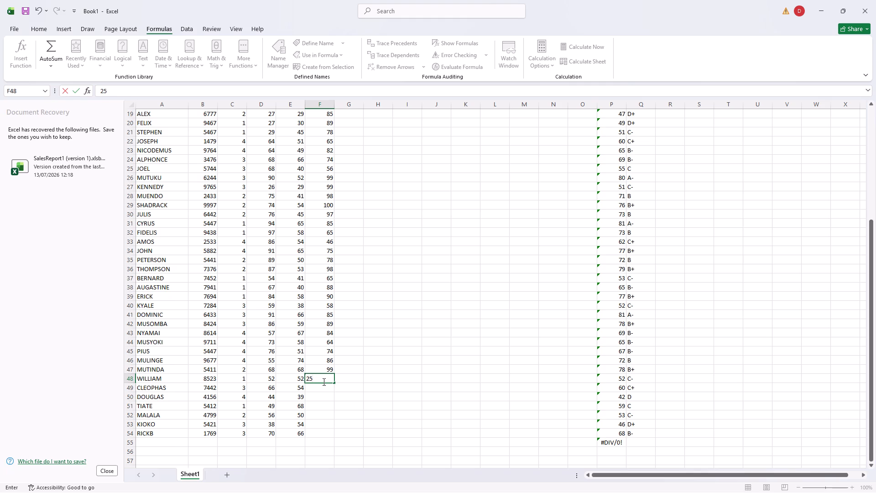
pyautogui.click(321, 389)
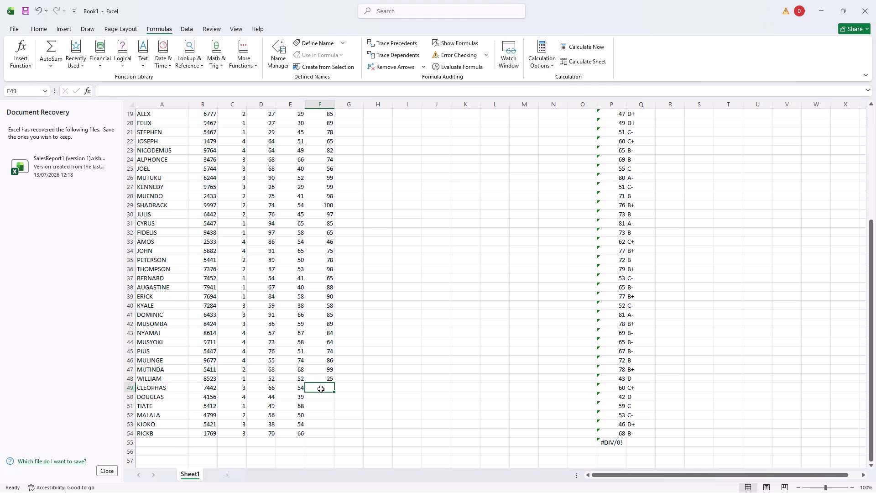
pyautogui.write('582')
pyautogui.press('BackSpace')
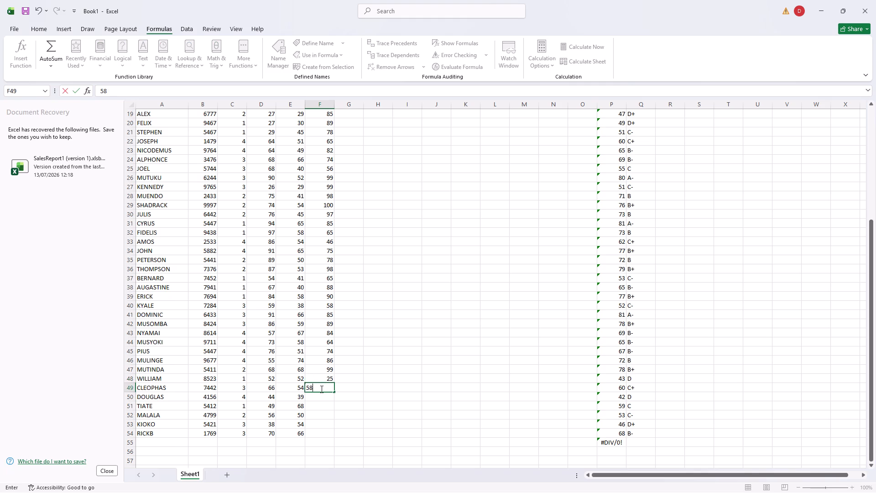
# Enter the KISW marks in cells F50 and F51: 88 for DOUGLAS and 19 for TIATE.
pyautogui.click(317, 397)
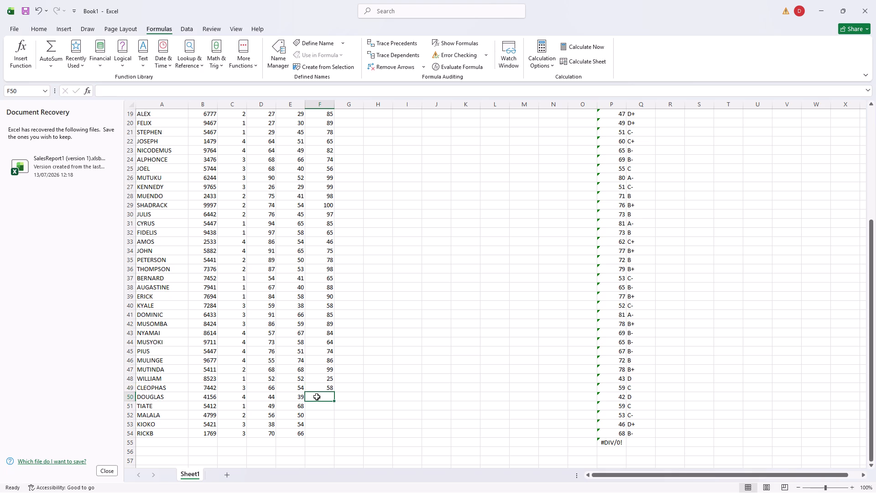
pyautogui.write('887')
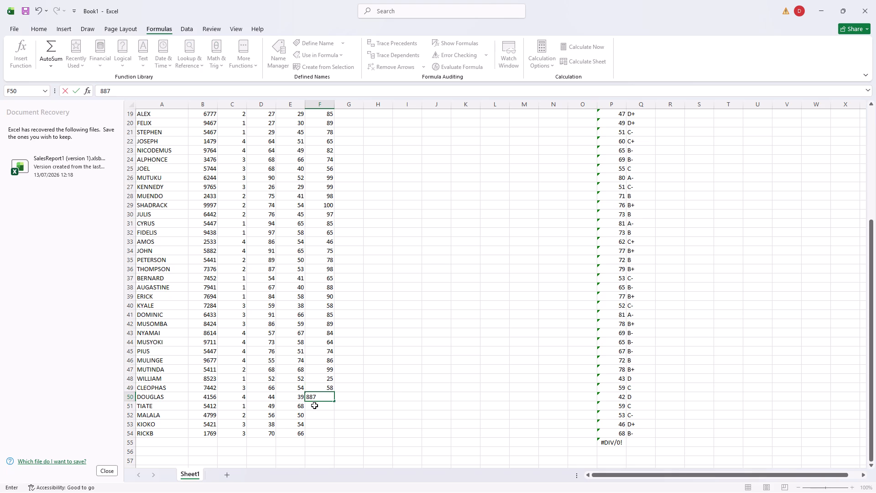
pyautogui.press('BackSpace')
pyautogui.click(314, 405)
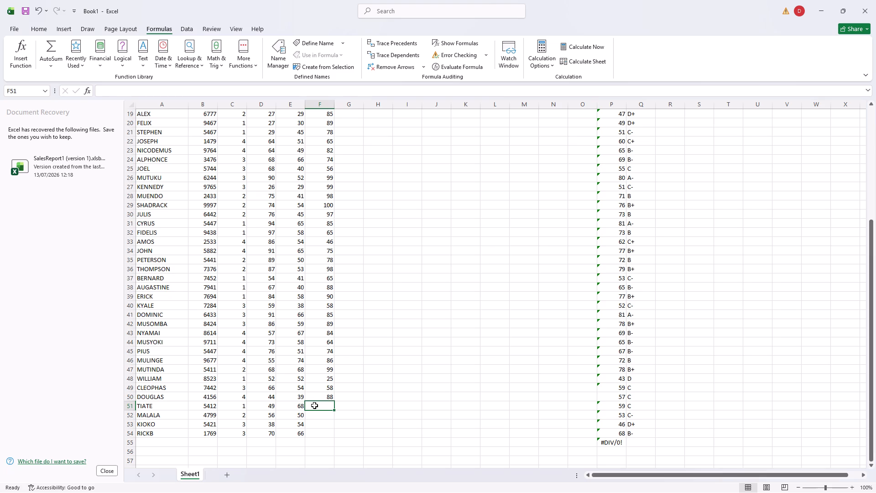
pyautogui.write('19')
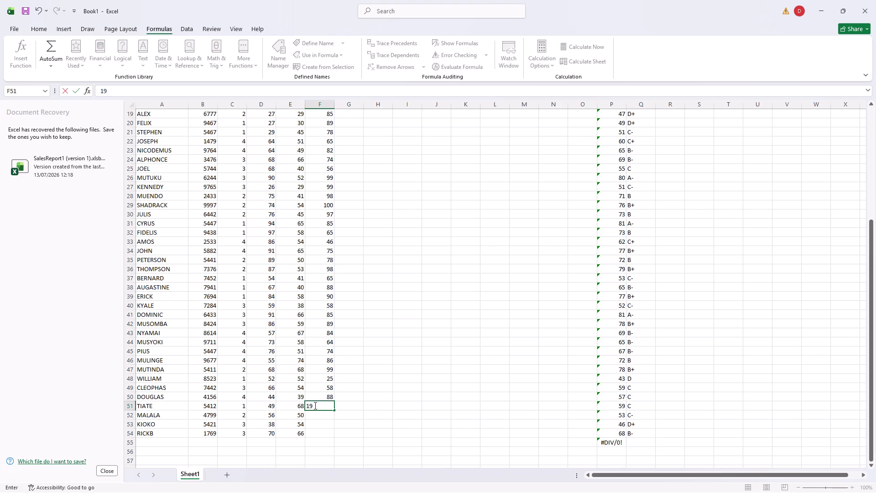
pyautogui.click(313, 415)
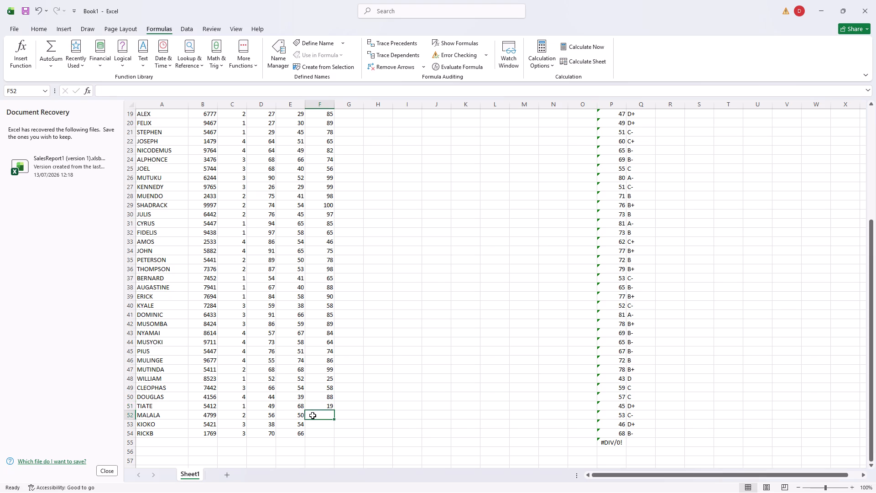
pyautogui.write('654')
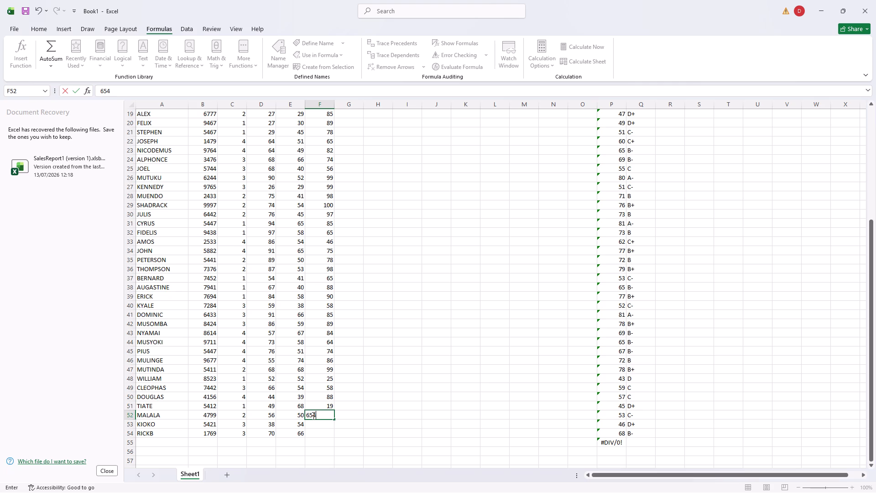
pyautogui.press('BackSpace')
pyautogui.press('3')
pyautogui.press('BackSpace')
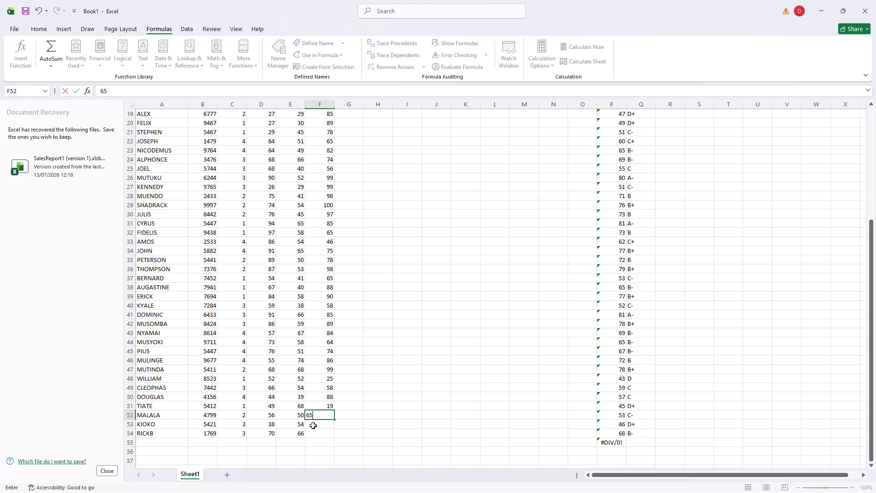
pyautogui.click(313, 425)
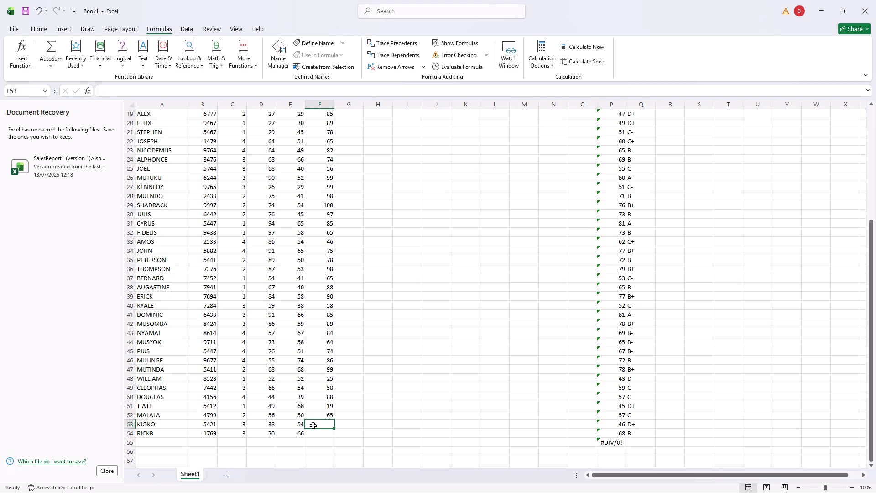
pyautogui.write('78')
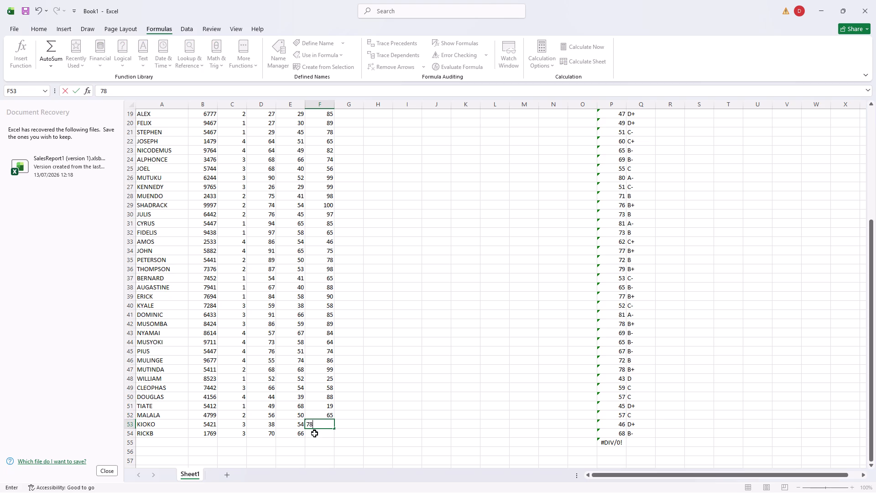
pyautogui.click(324, 431)
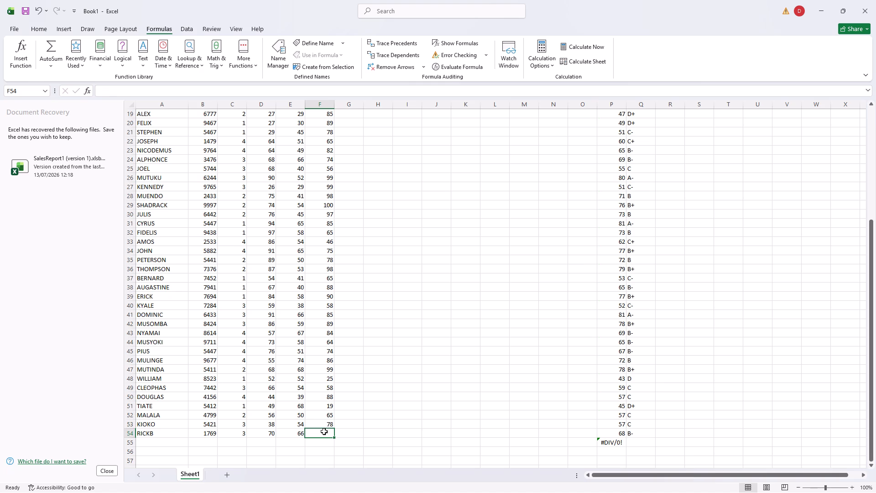
pyautogui.write('74')
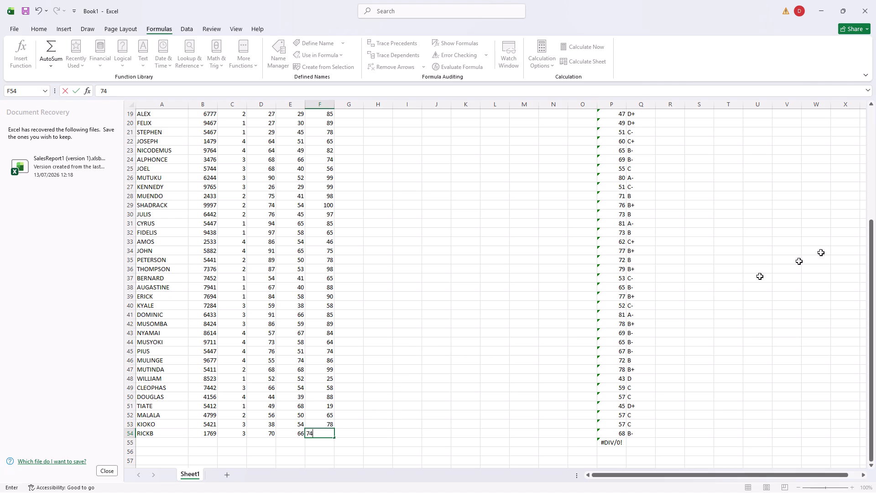
# Enter the PHY marks in cells G3 to G5: 58 for ELVIS, 59 for MISHECK and 65 for SAMSON.
pyautogui.click(869, 182)
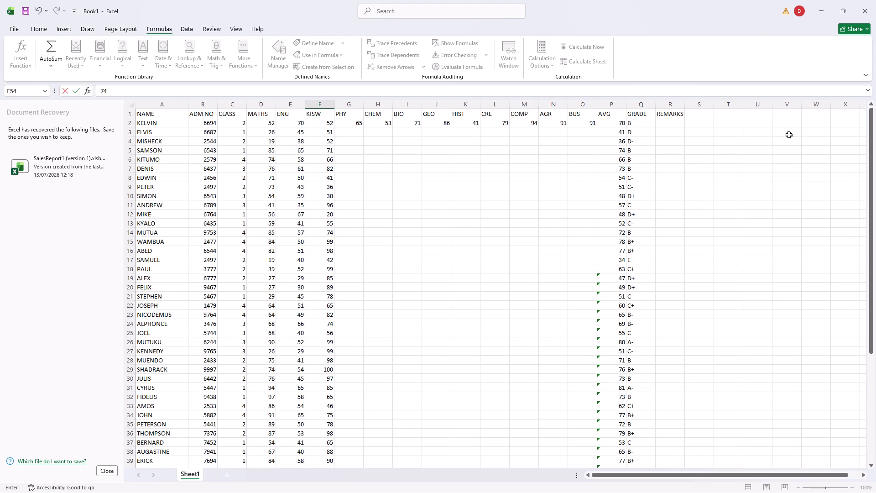
pyautogui.click(358, 134)
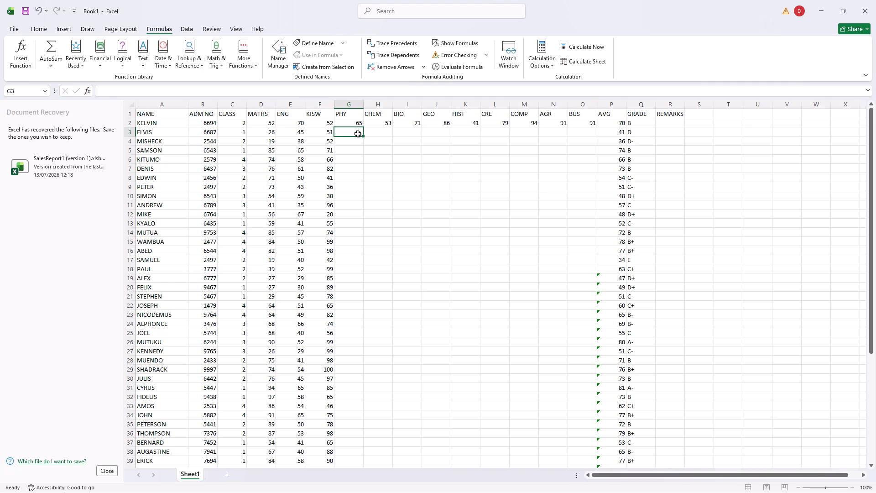
pyautogui.write('58')
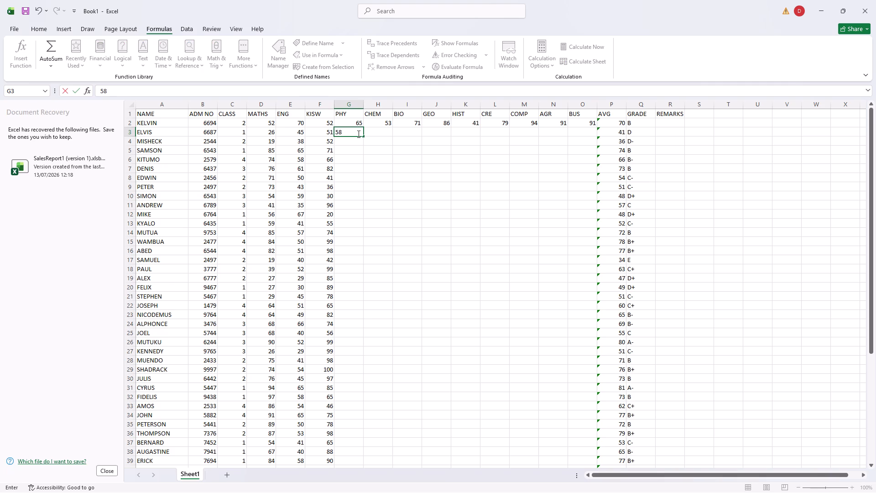
pyautogui.click(354, 144)
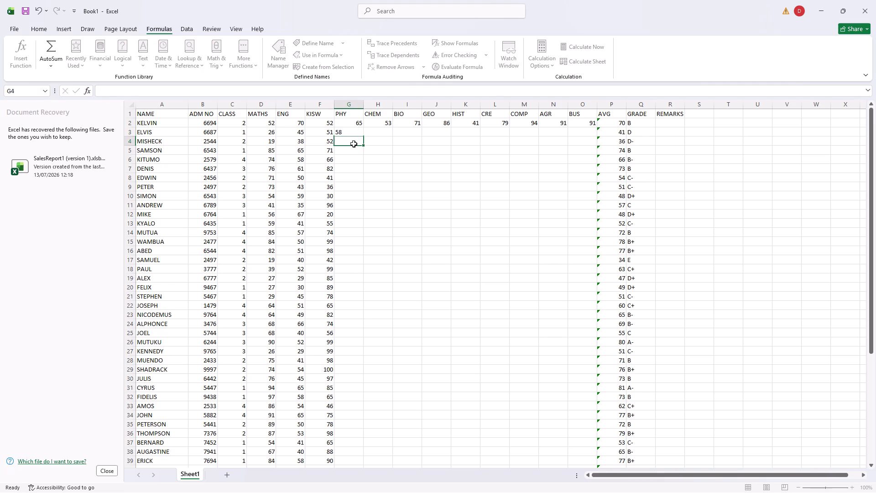
pyautogui.write('59')
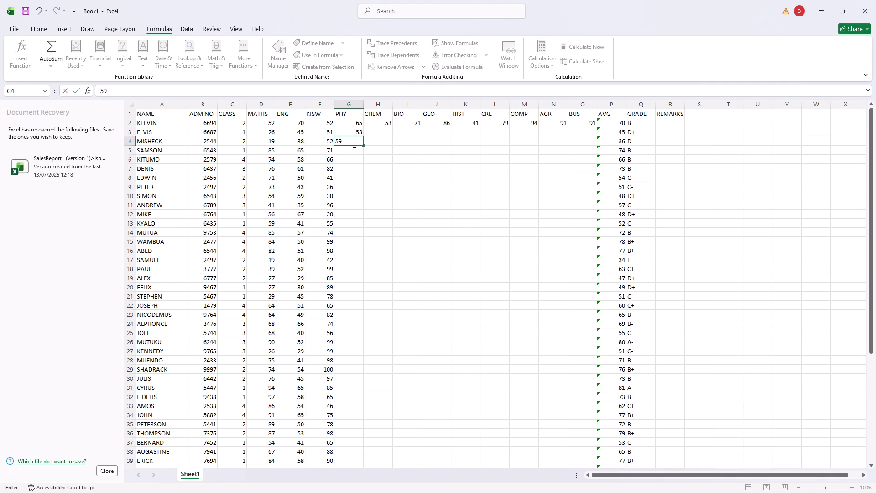
pyautogui.click(350, 151)
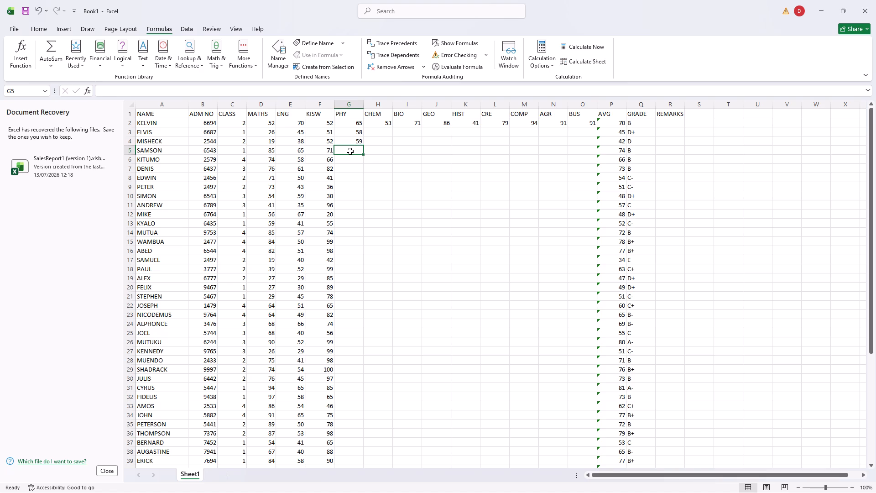
pyautogui.write('65')
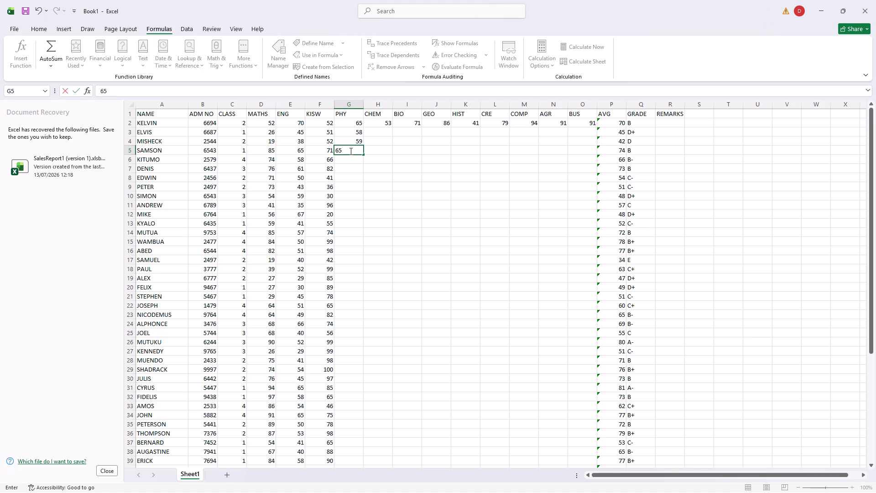
# Enter the PHY marks in cells G6 to G8: 68 for KITUMO, 70 for DENIS and 72 for EDWIN.
pyautogui.click(349, 160)
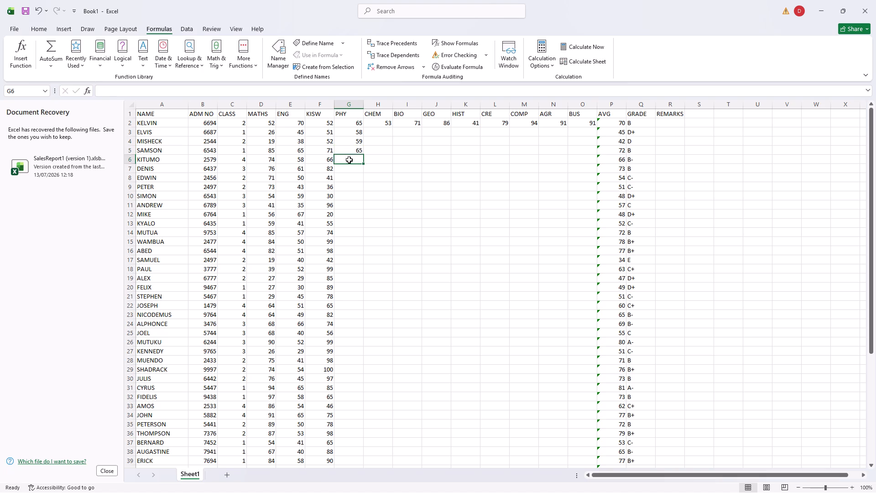
pyautogui.write('68')
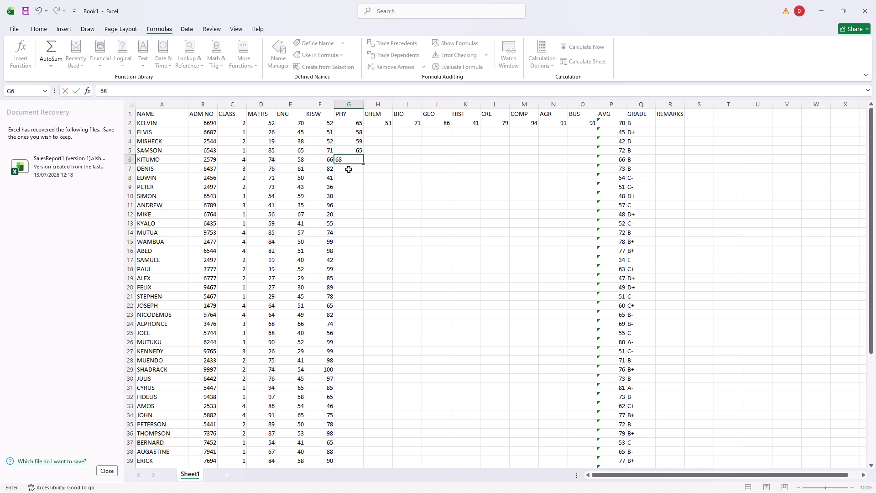
pyautogui.click(349, 169)
pyautogui.write('70')
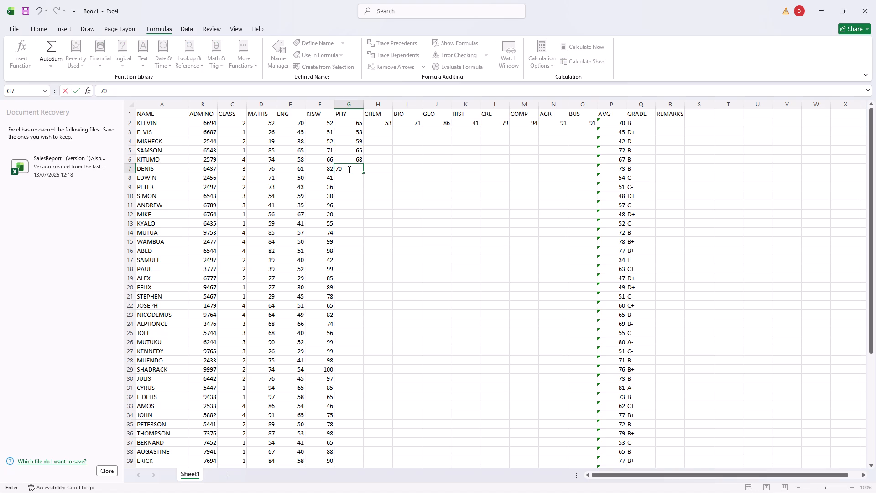
pyautogui.click(349, 177)
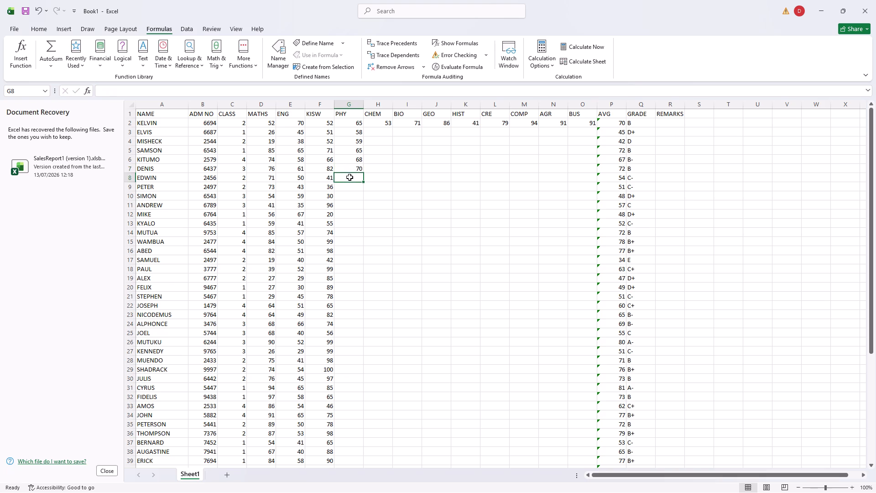
pyautogui.write('72')
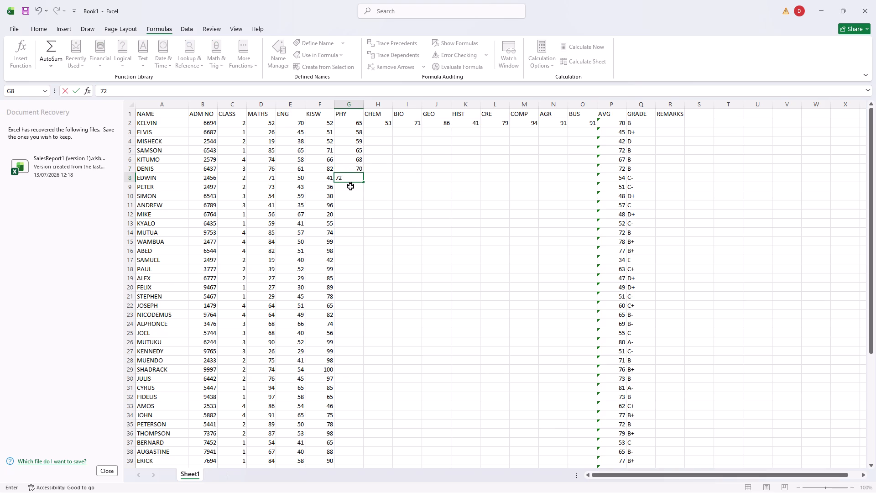
# Enter the PHY marks in cells G9 and G10: 69 for PETER and 80 for SIMON.
pyautogui.click(351, 187)
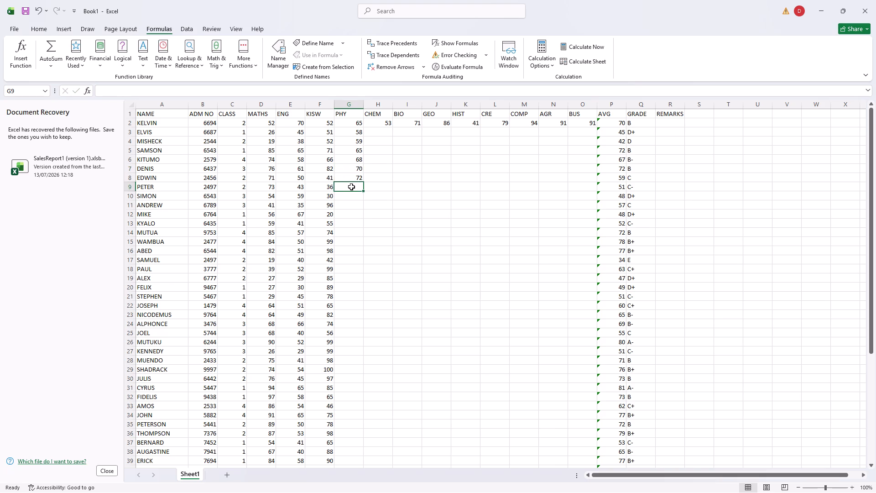
pyautogui.write('69')
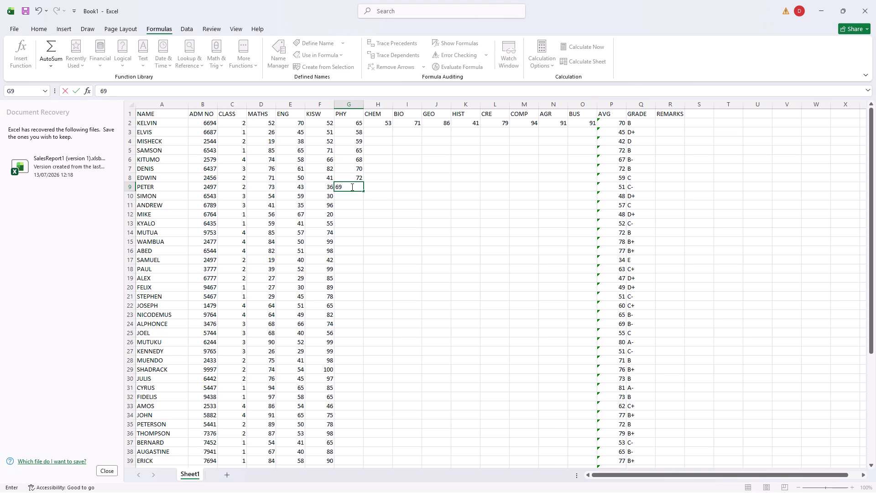
pyautogui.click(351, 195)
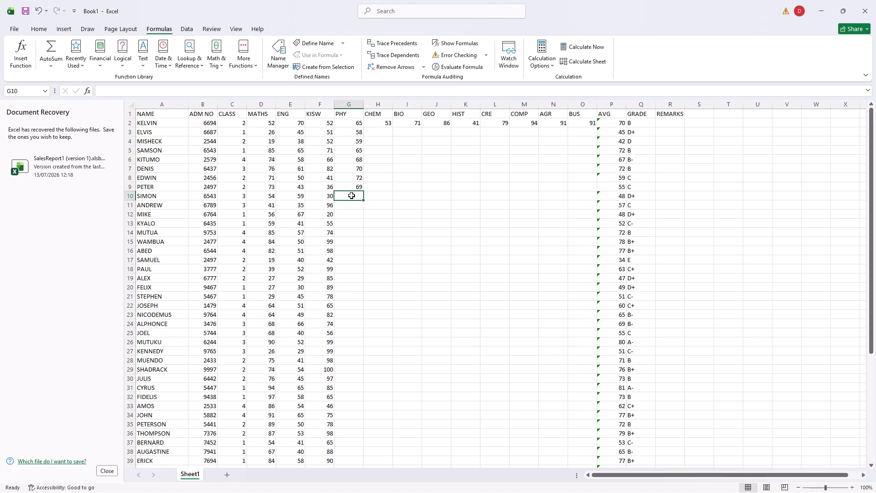
pyautogui.write('80')
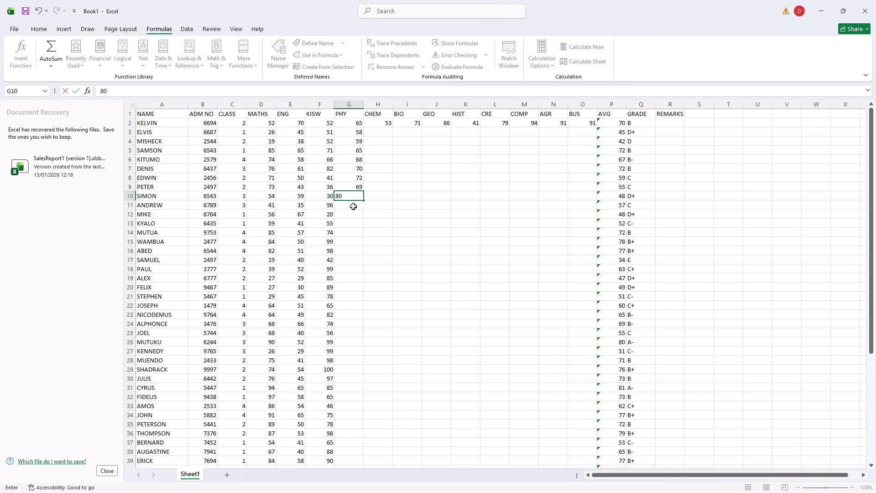
# Enter the PHY marks in cells G11 and G12: 89 for ANDREW and 89 for MIKE.
pyautogui.click(353, 206)
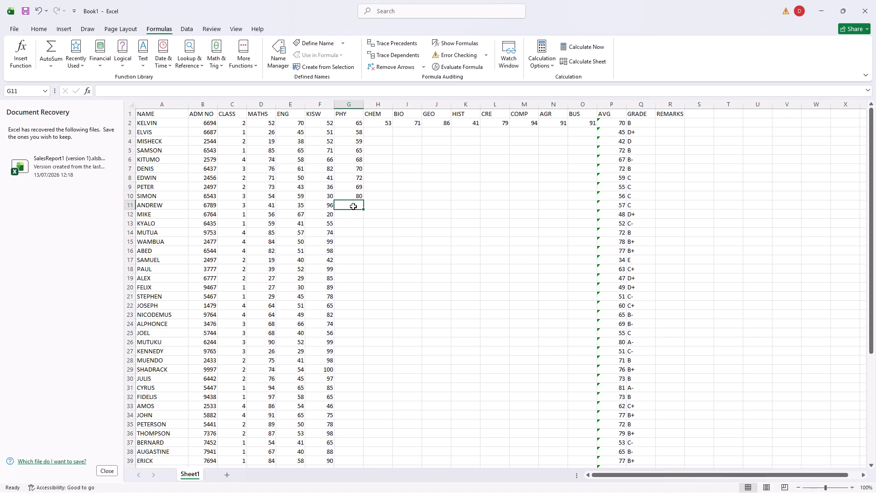
pyautogui.write('89')
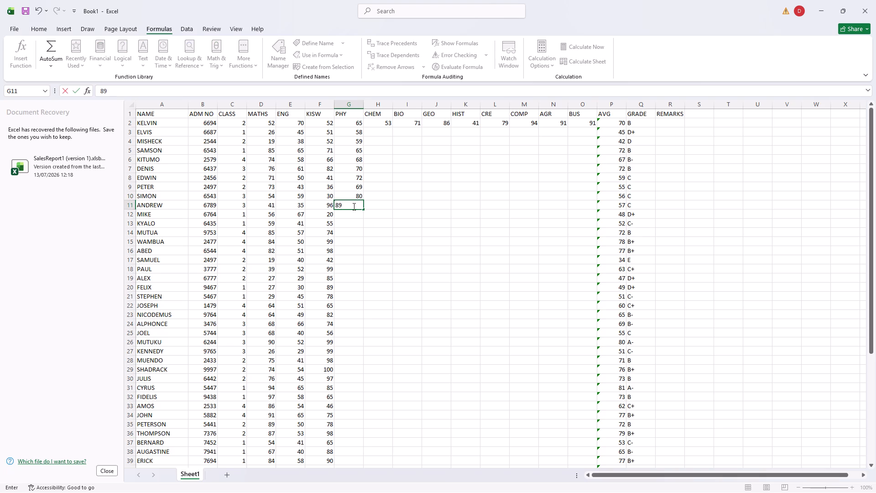
pyautogui.click(353, 214)
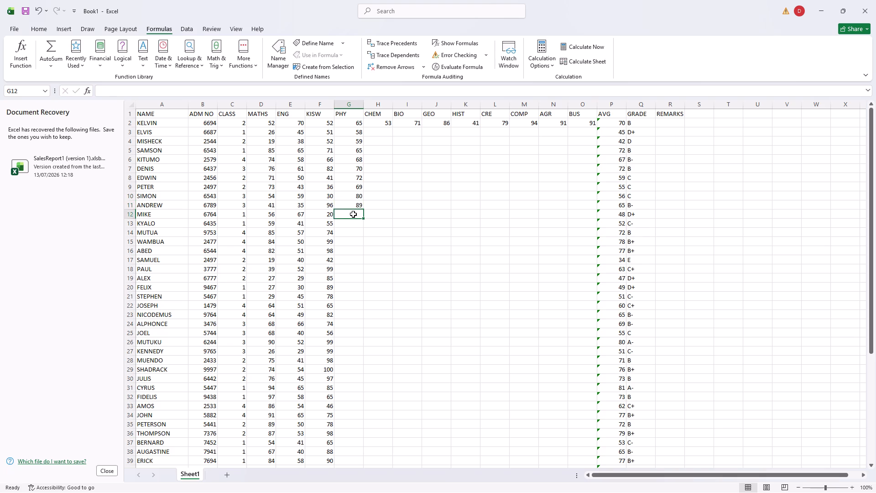
pyautogui.write('89')
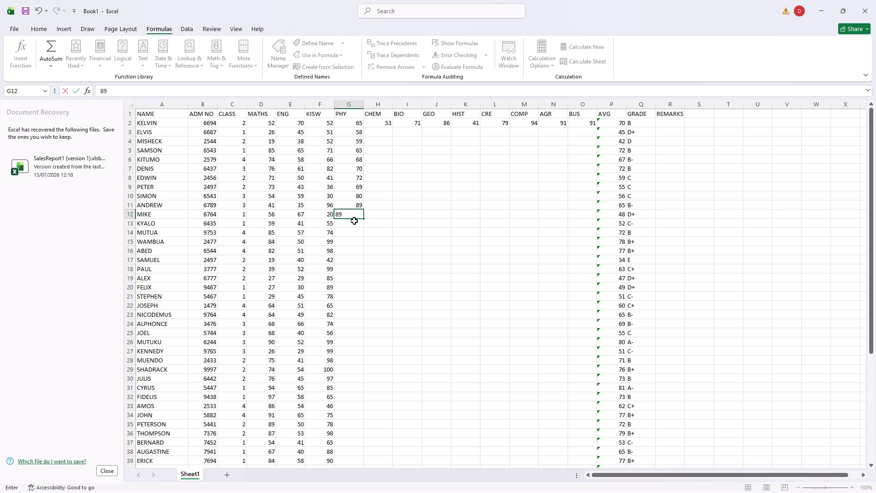
# Change MIKE's KISW mark in cell F12 to 82.
pyautogui.click(325, 219)
pyautogui.click(325, 214)
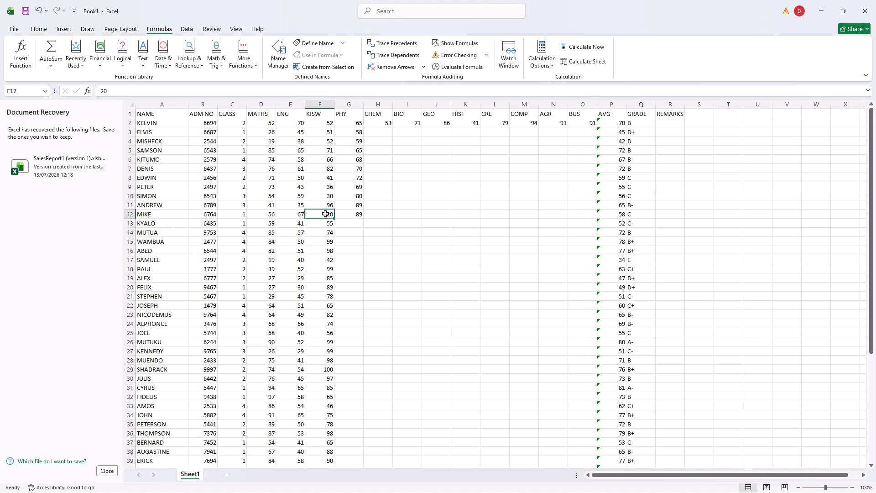
pyautogui.press('BackSpace')
pyautogui.write('82')
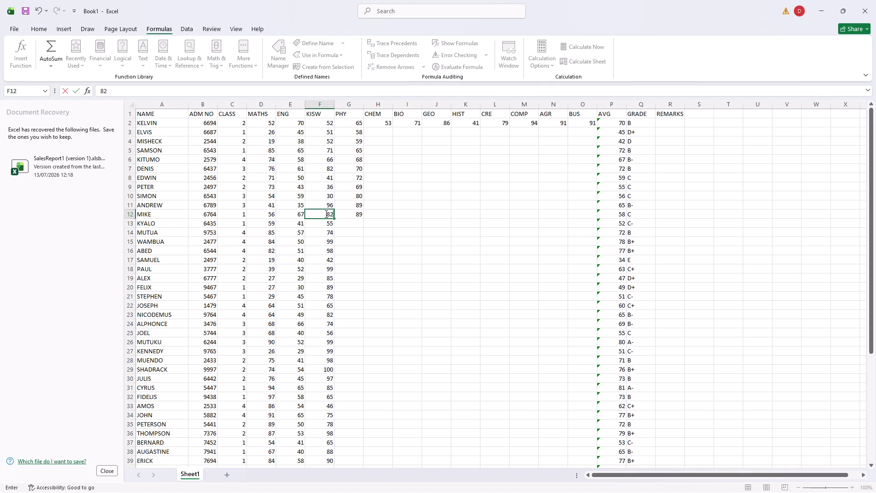
pyautogui.click(352, 223)
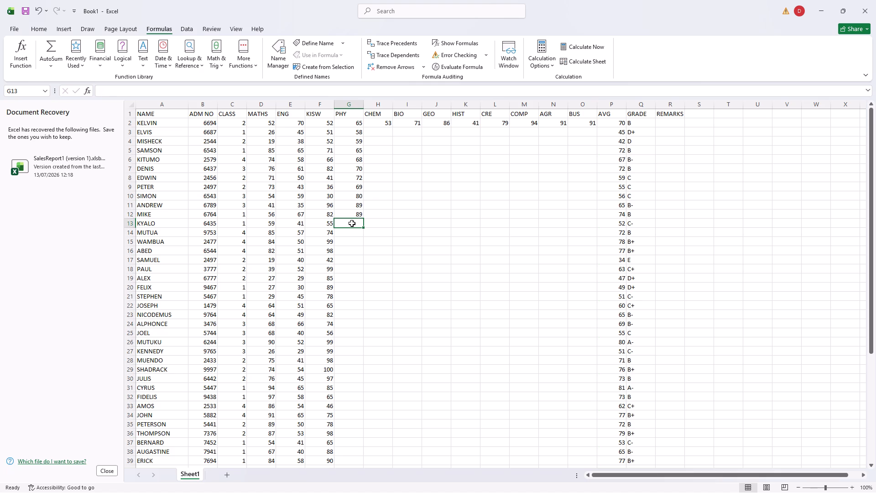
pyautogui.write('56')
pyautogui.click(352, 232)
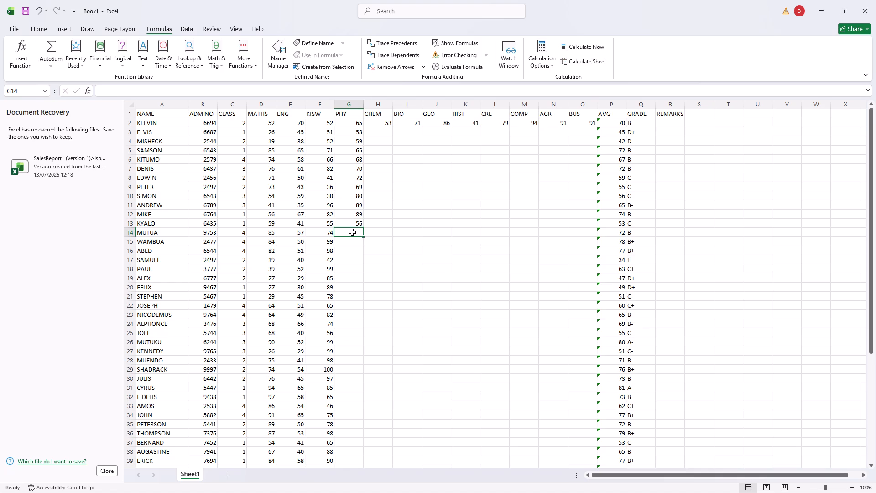
pyautogui.write('78')
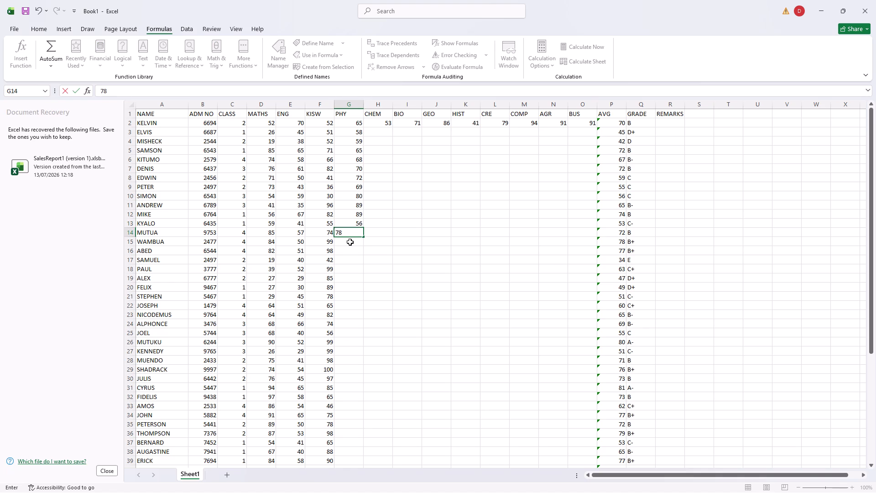
pyautogui.click(350, 242)
pyautogui.write('98')
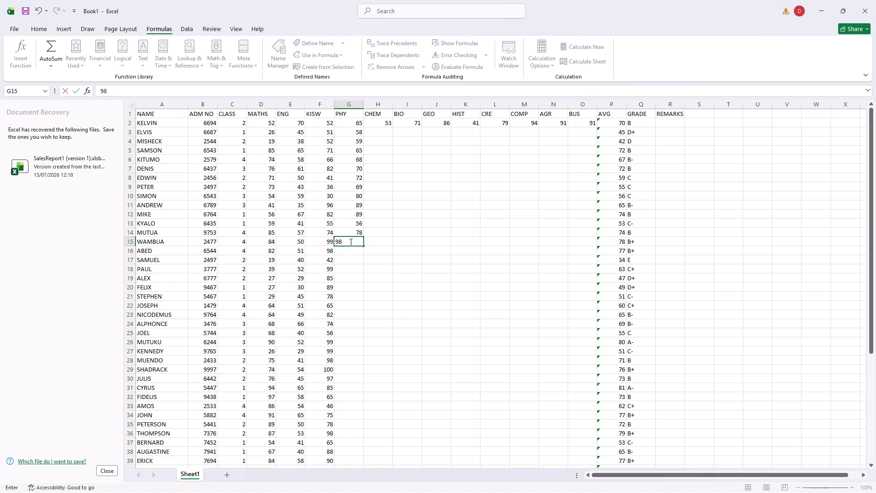
# Enter the PHY marks in cells G16 to G18: 92 for ABED, 56 for SAMUEL and 78 for PAUL.
pyautogui.click(350, 253)
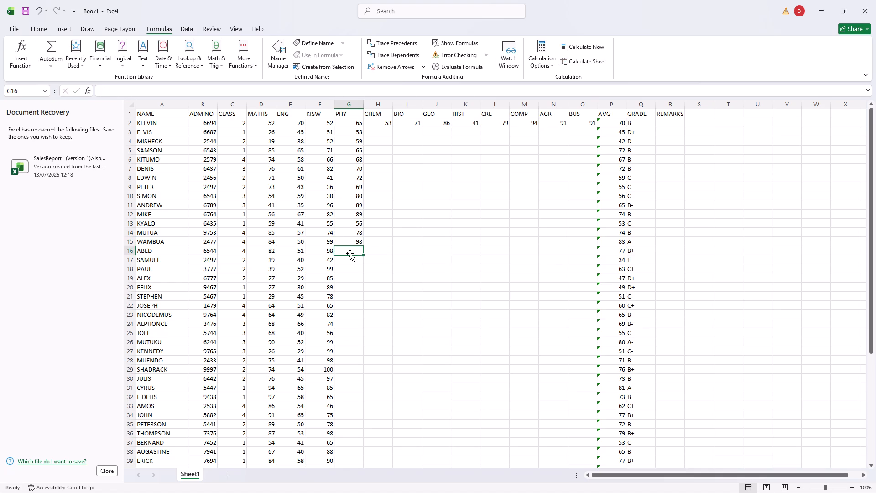
pyautogui.write('92')
pyautogui.click(351, 261)
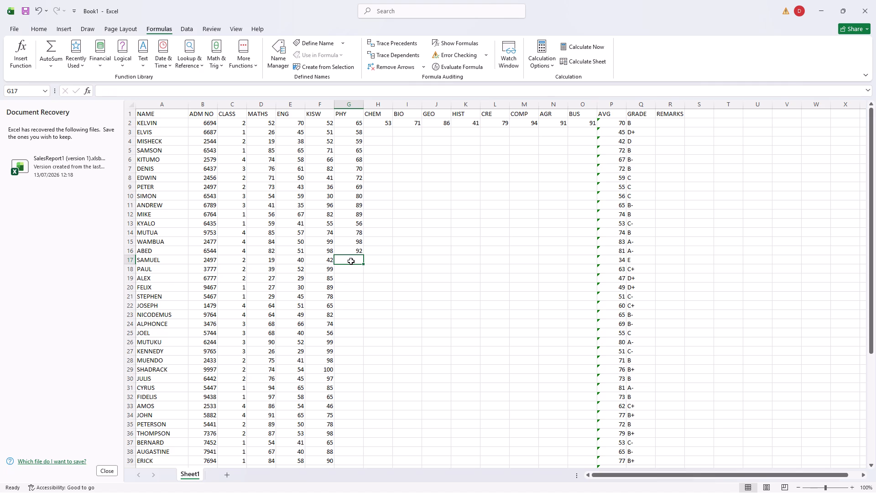
pyautogui.write('56')
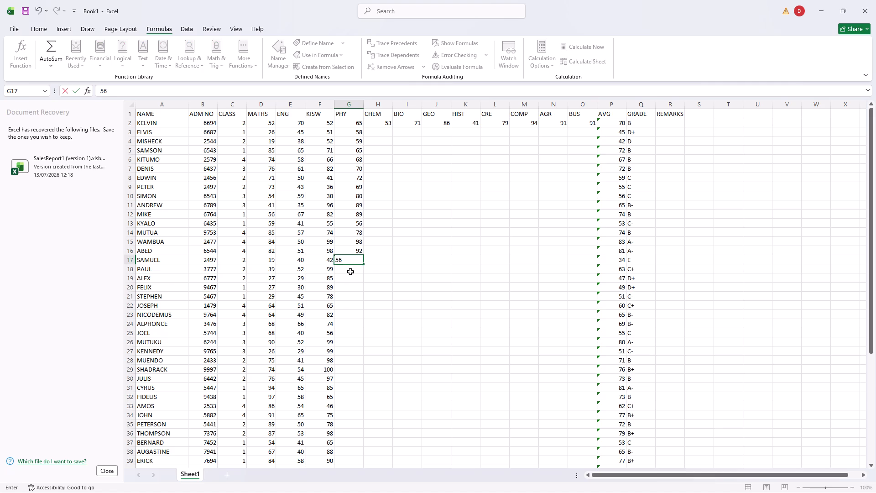
pyautogui.click(350, 272)
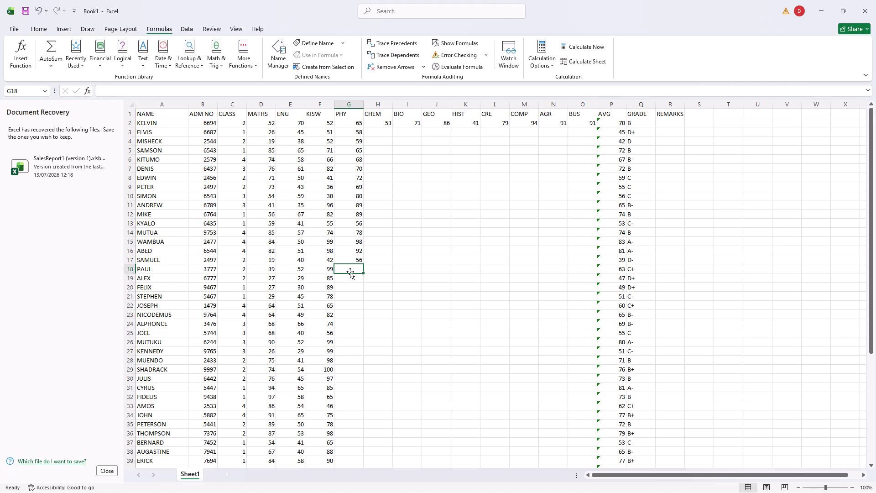
pyautogui.write('78')
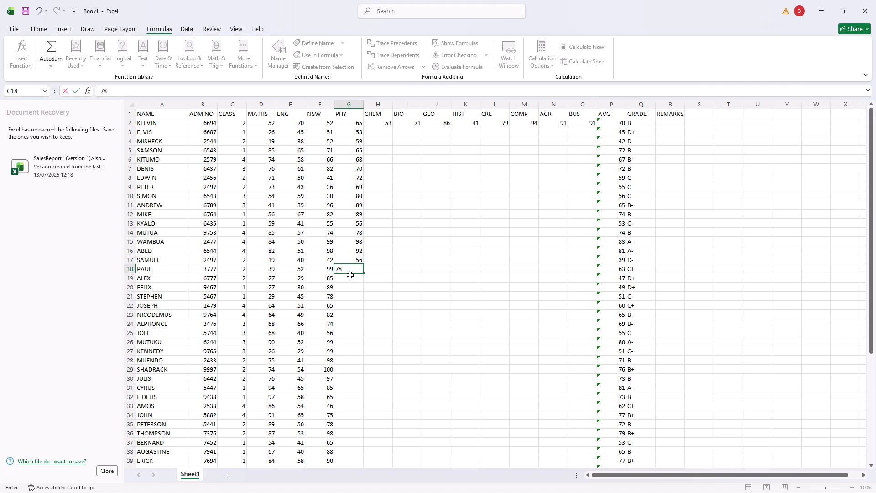
# Enter the PHY marks in cells G19 to G21: 48 for ALEX, 89 for FELIX and 87 for STEPHEN.
pyautogui.click(351, 279)
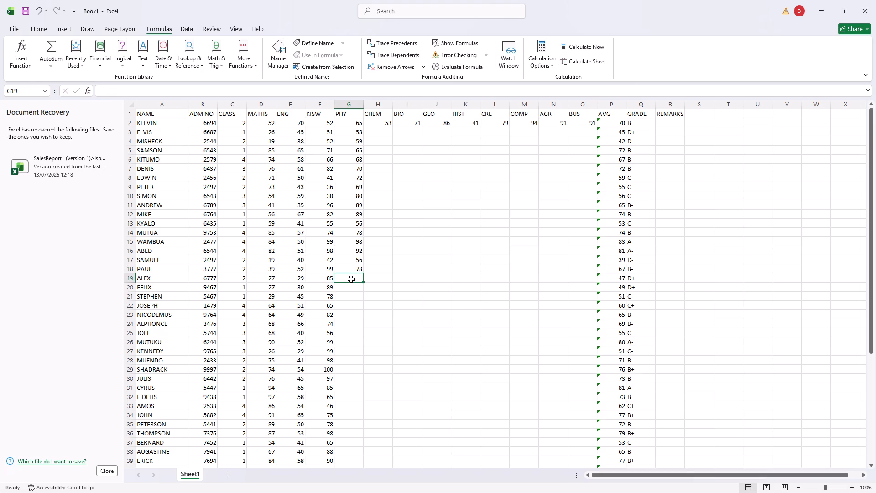
pyautogui.write('48')
pyautogui.click(351, 292)
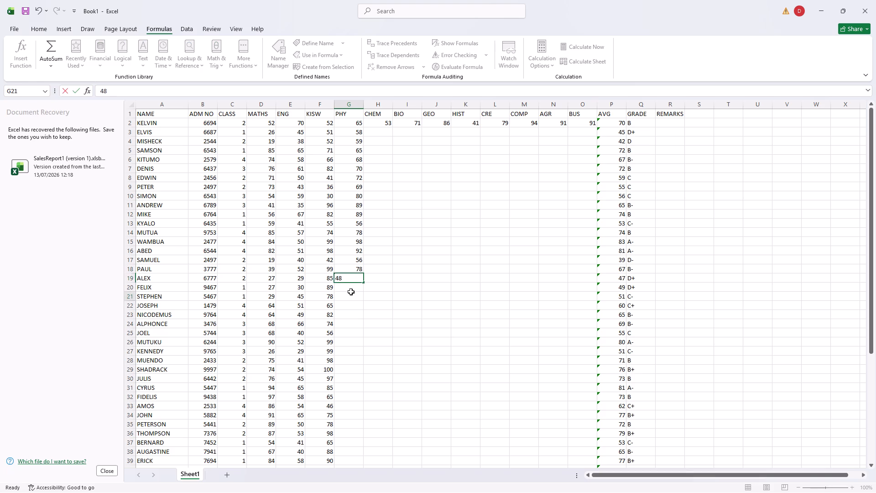
pyautogui.write('87')
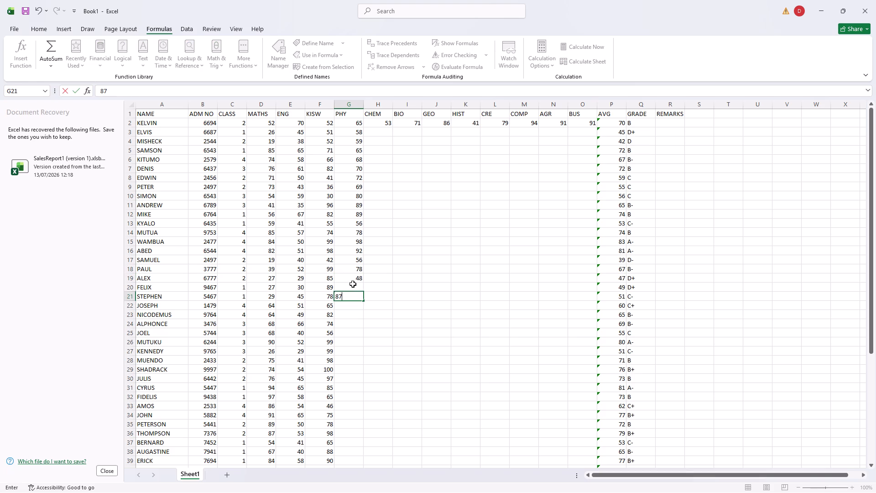
pyautogui.click(353, 284)
pyautogui.write('89')
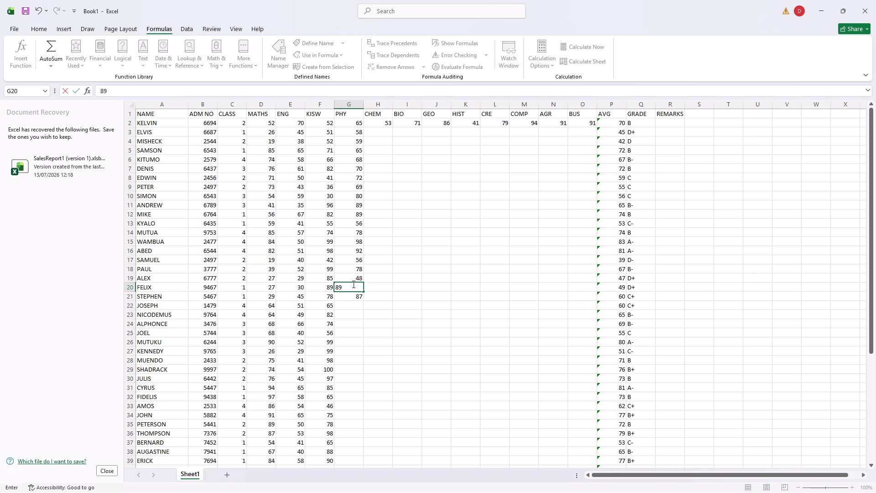
# Enter the PHY marks in cells G22 to G24: 58 for JOSEPH, 66 for NICODEMUS and 41 for ALPHONCE.
pyautogui.click(348, 309)
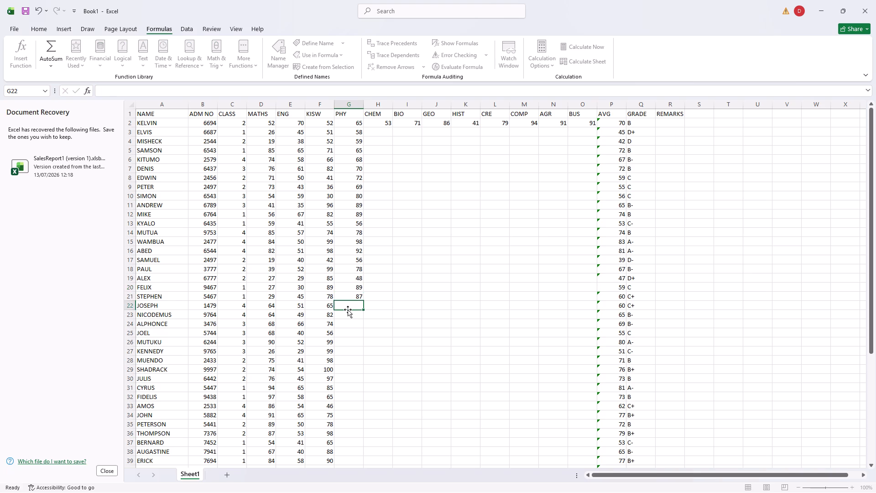
pyautogui.write('58')
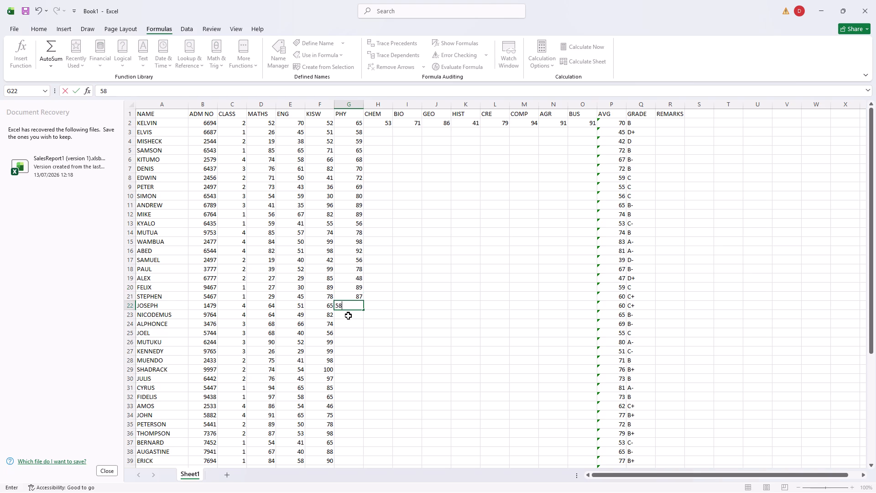
pyautogui.click(348, 316)
pyautogui.write('668')
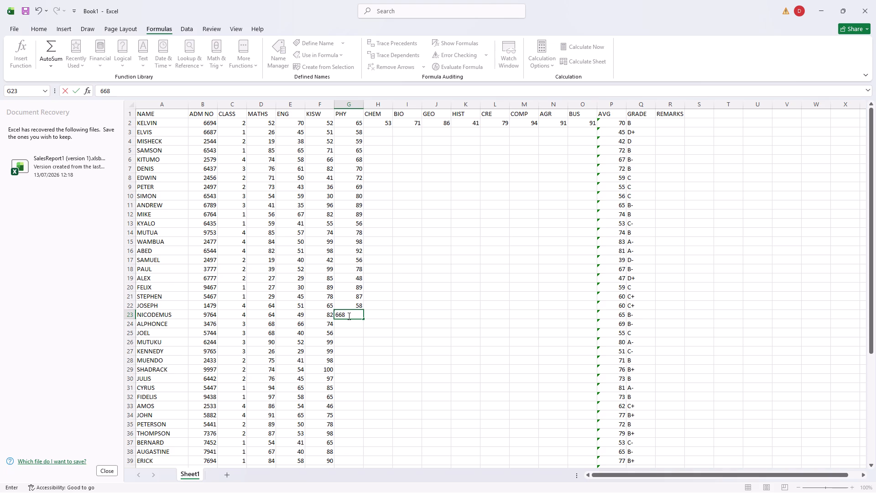
pyautogui.press('BackSpace')
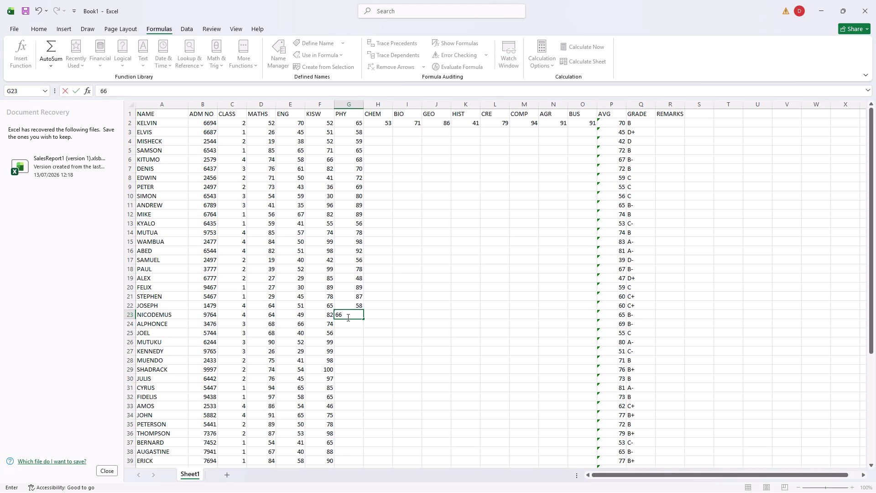
pyautogui.click(345, 327)
pyautogui.write('14')
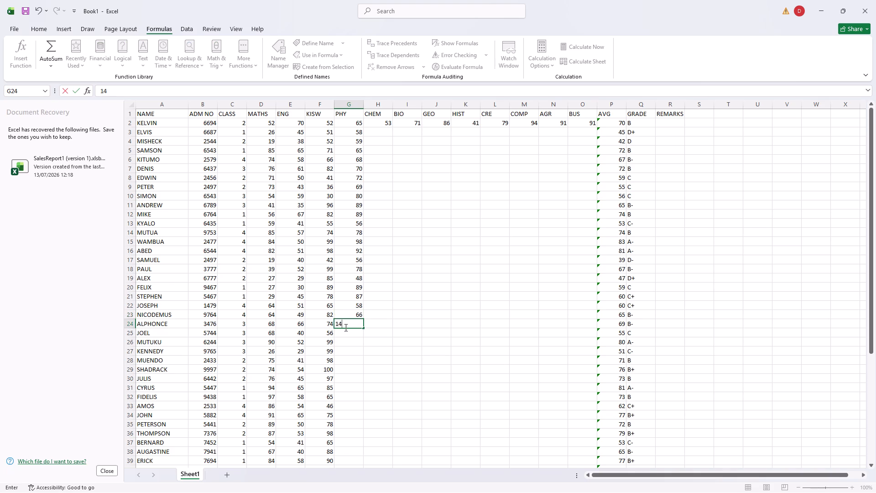
pyautogui.press('BackSpace')
pyautogui.press('BackSpace')
pyautogui.write('41')
# Enter the PHY marks in cells G25 to G27: 48 for JOEL, 65 for MUTUKU and 77 for KENNEDY.
pyautogui.click(353, 336)
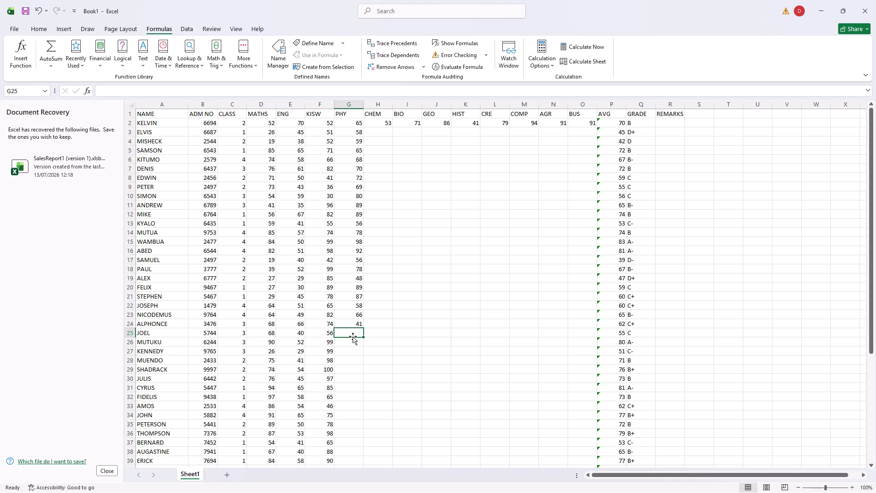
pyautogui.write('48')
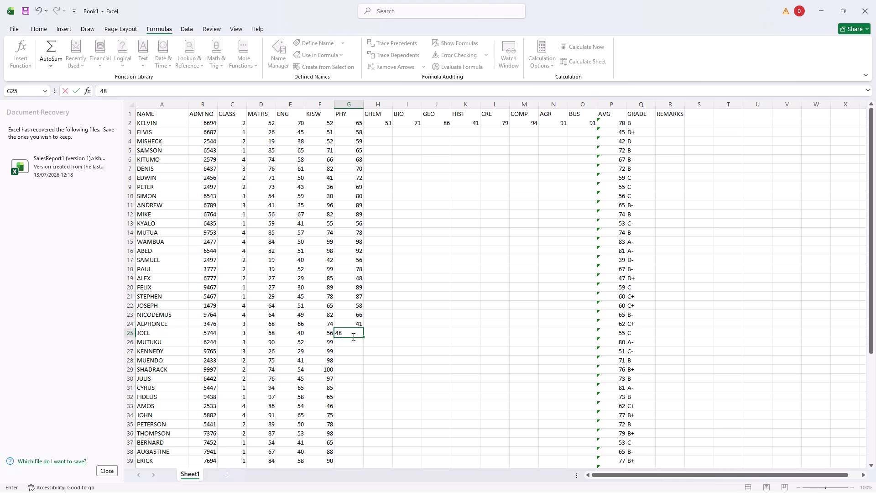
pyautogui.click(353, 341)
pyautogui.write('65')
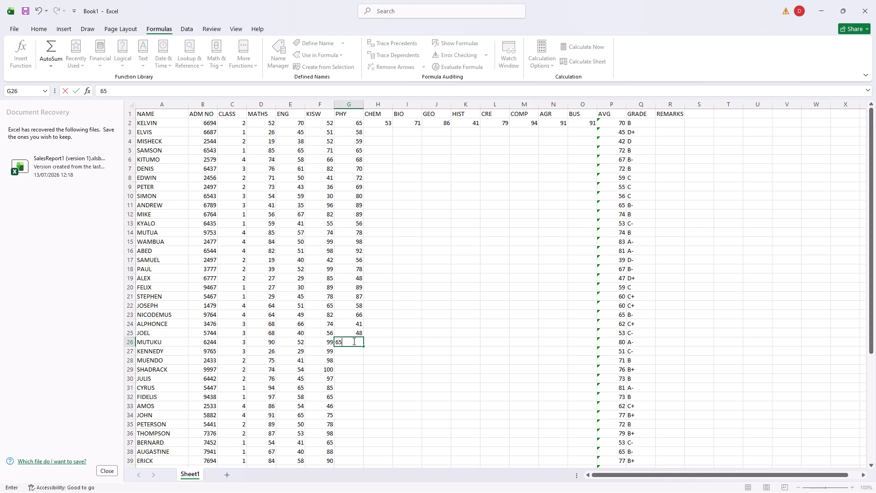
pyautogui.click(353, 341)
pyautogui.click(349, 354)
pyautogui.write('77')
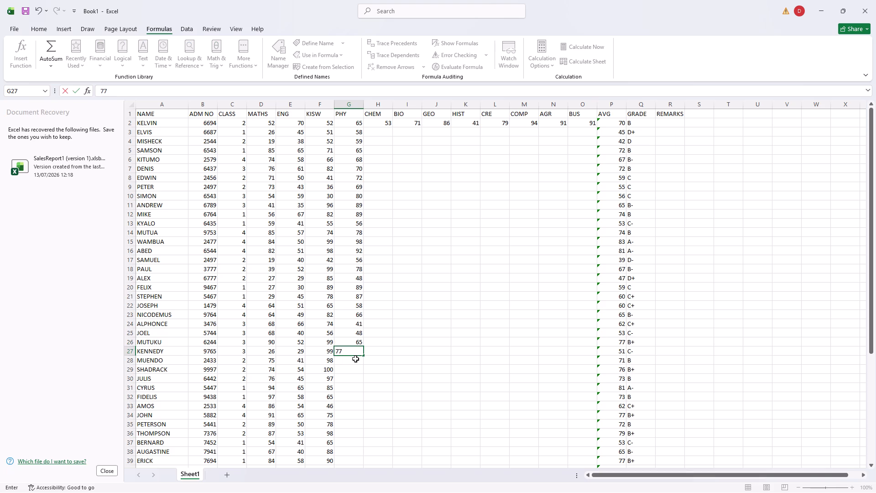
# Enter the PHY marks in cells G28 and G29: 56 for MUENDO and 99 for SHADRACK.
pyautogui.click(355, 359)
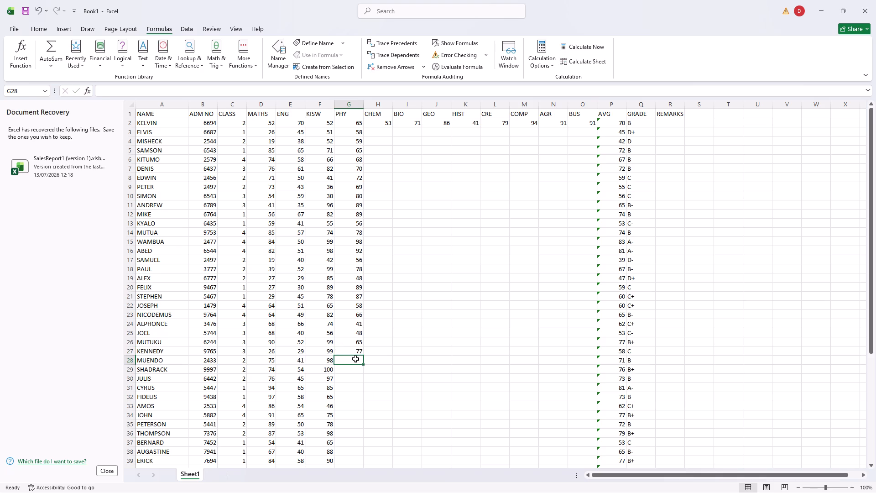
pyautogui.write('56')
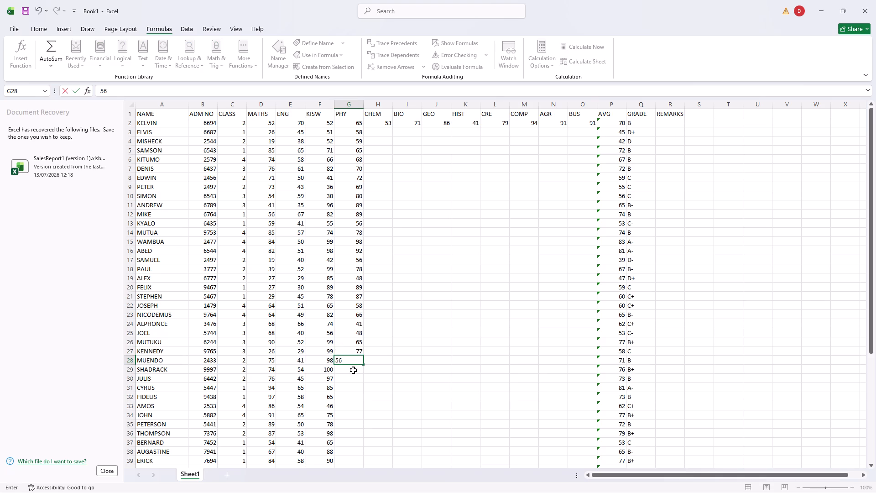
pyautogui.click(353, 371)
pyautogui.write('99')
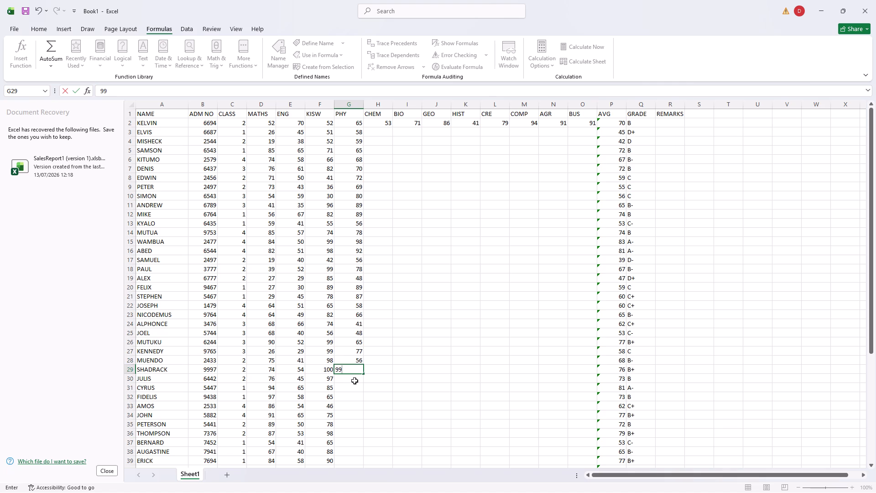
# Change SHADRACK's marks in row 29 to 98 for ENG and 100 for MATHS.
pyautogui.click(302, 369)
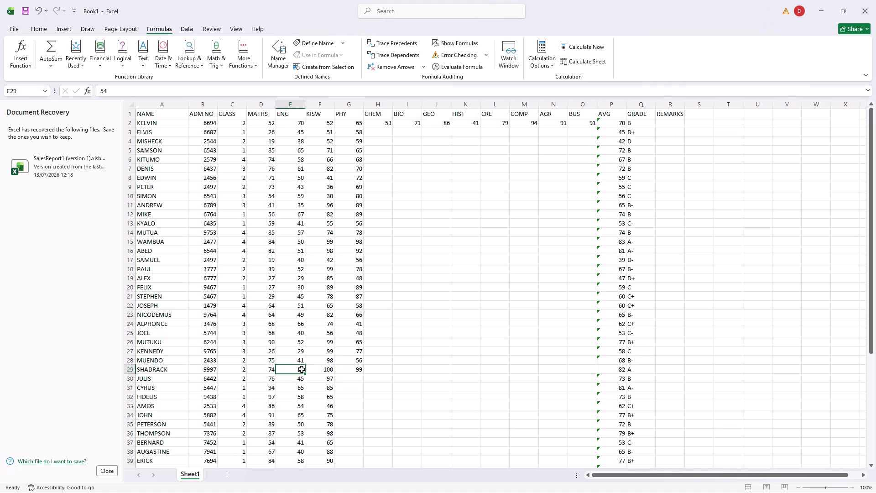
pyautogui.write('98')
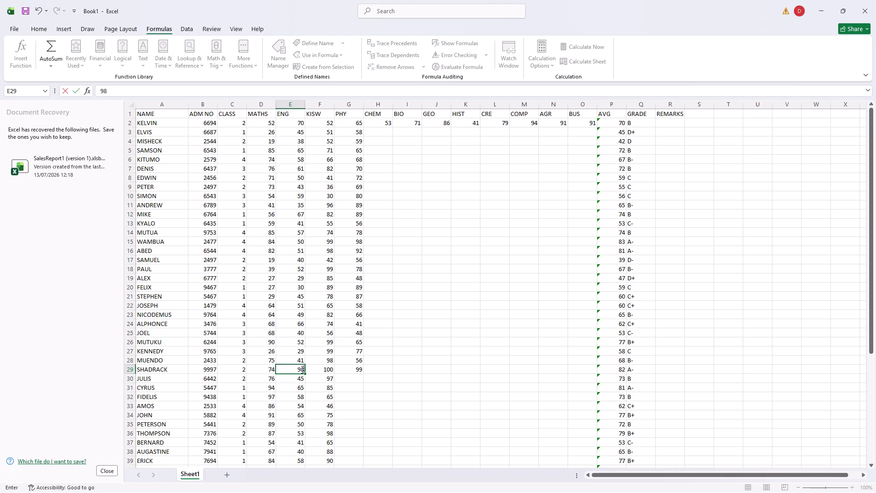
pyautogui.click(260, 372)
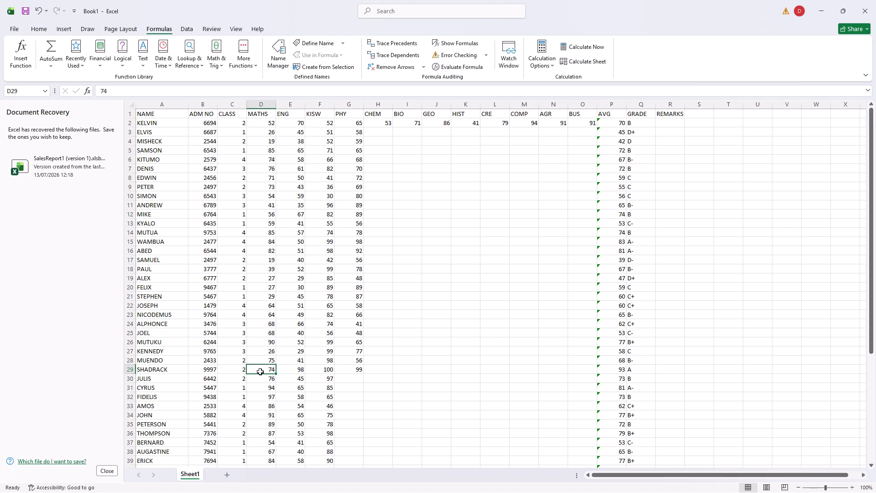
pyautogui.write('100')
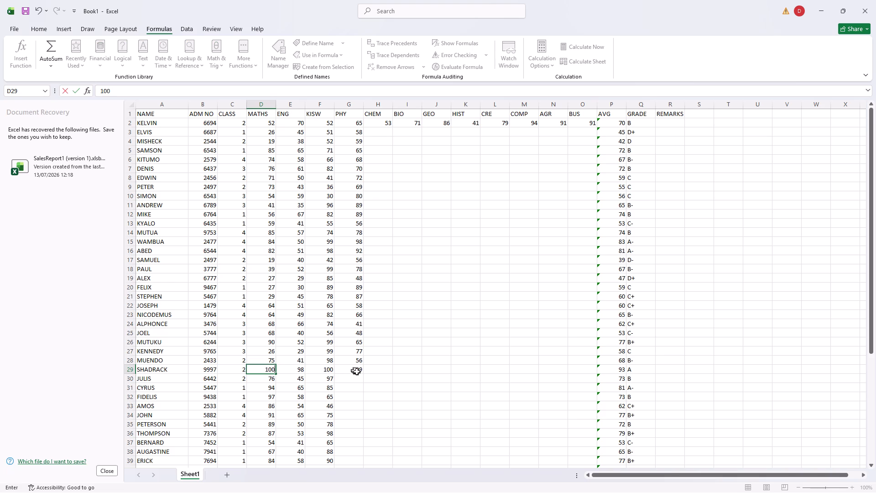
pyautogui.click(349, 380)
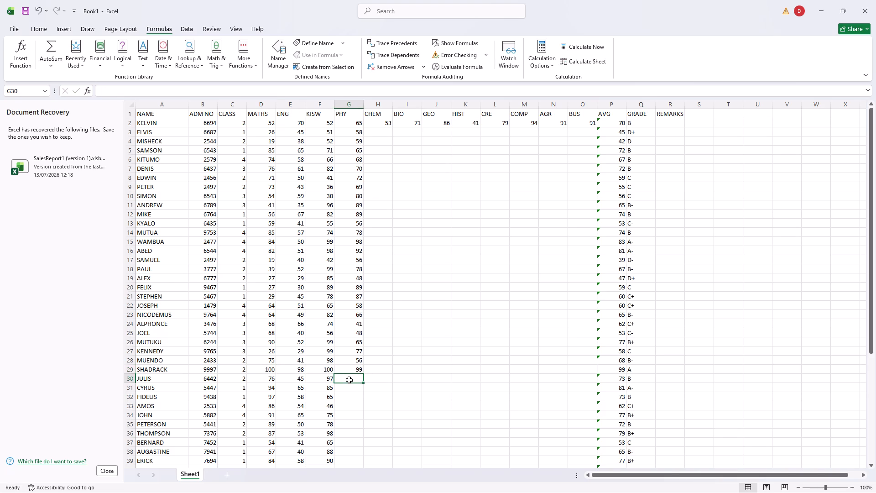
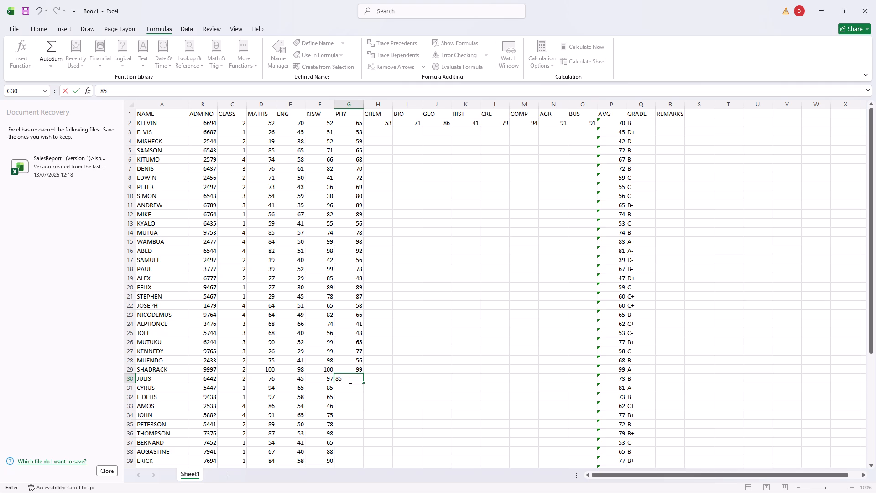
# Enter the PHY marks in cells G31 to G33: 89 for CYRUS, 45 for FIDELIS and 56 for AMOS.
pyautogui.click(354, 384)
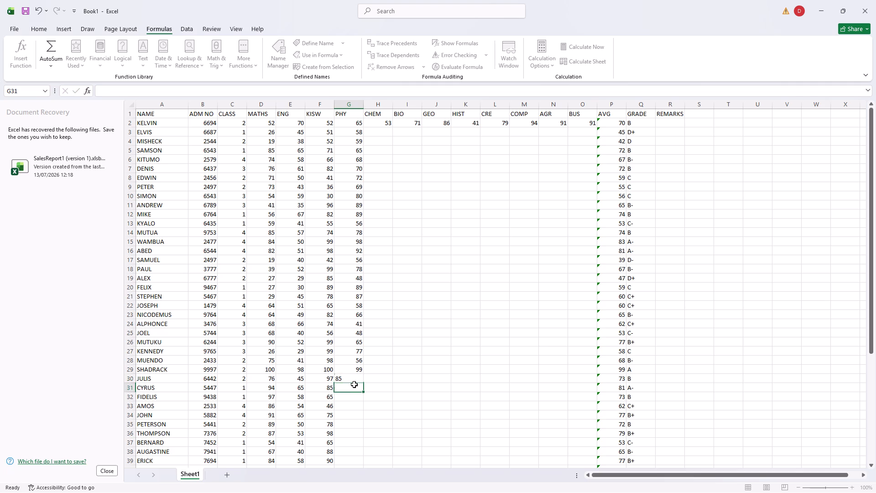
pyautogui.write('89')
pyautogui.click(353, 401)
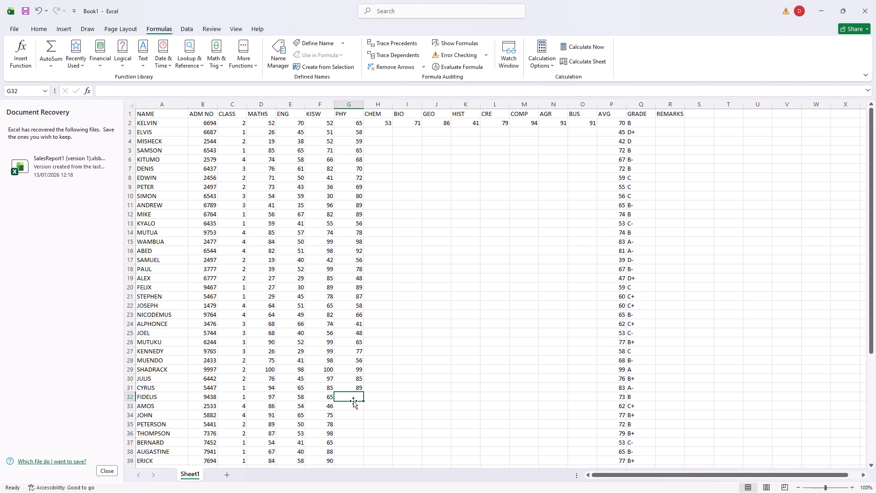
pyautogui.write('45')
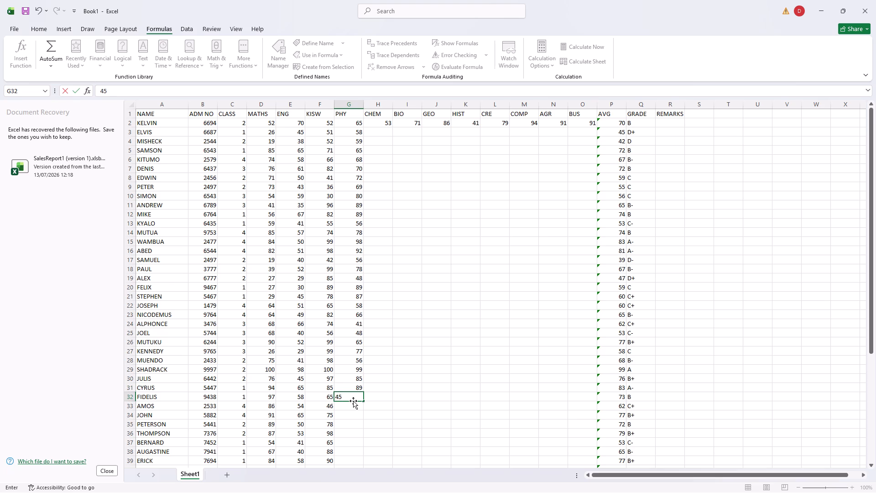
pyautogui.click(356, 407)
pyautogui.write('56')
# Enter the PHY marks in cells G34 to G36: 54 for JOHN, 89 for PETERSON and 78 for THOMPSON.
pyautogui.click(356, 417)
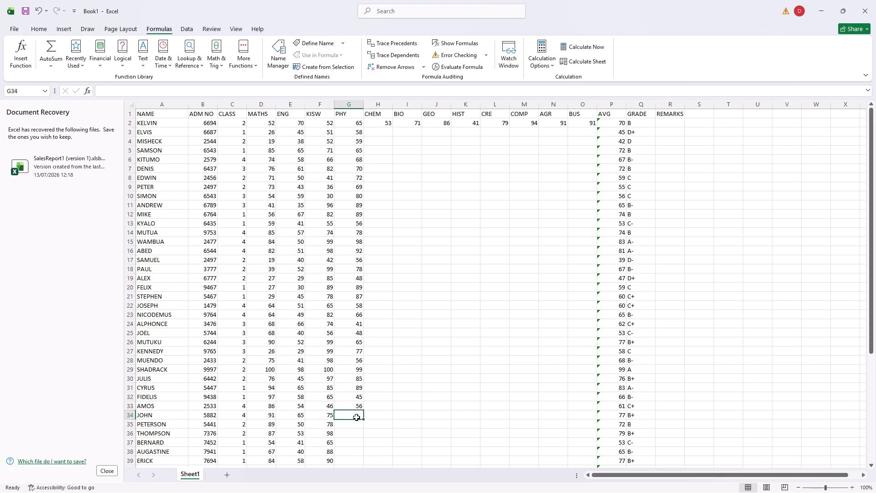
pyautogui.write('54')
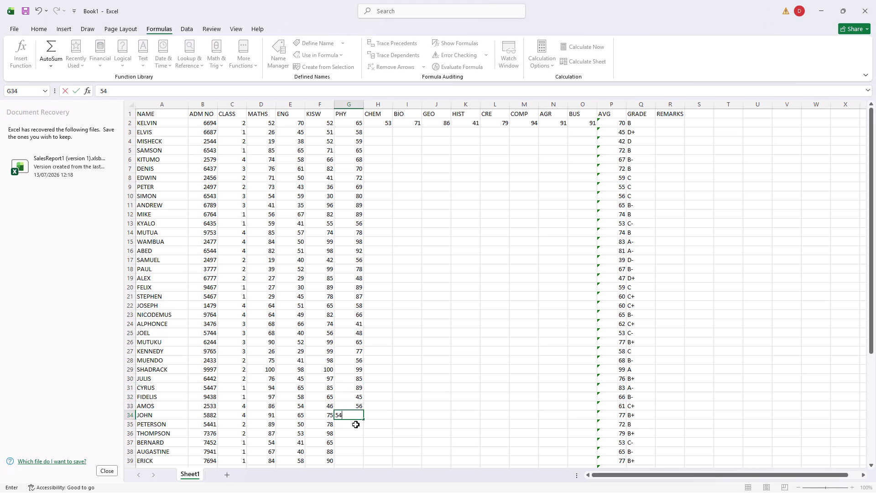
pyautogui.click(355, 425)
pyautogui.write('89')
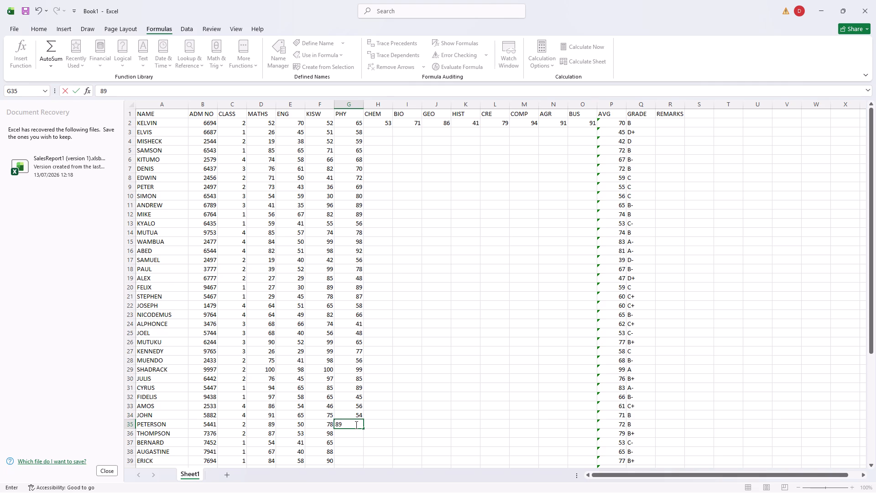
pyautogui.click(356, 431)
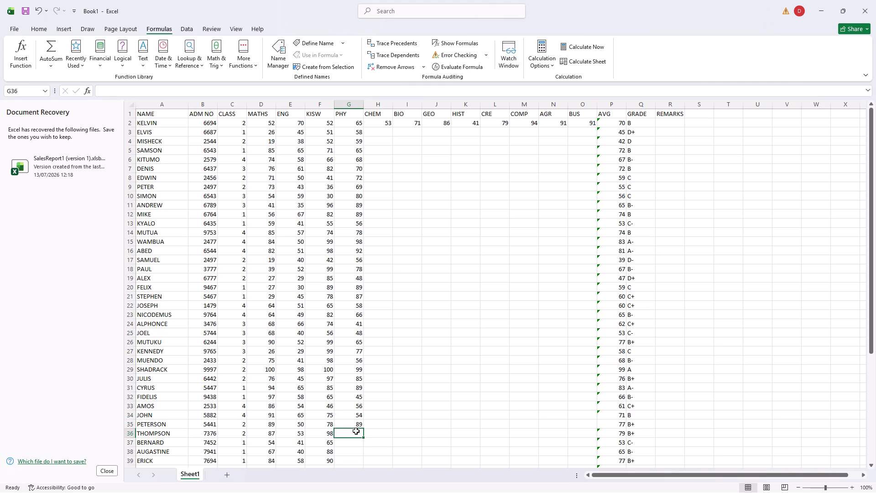
pyautogui.write('7889')
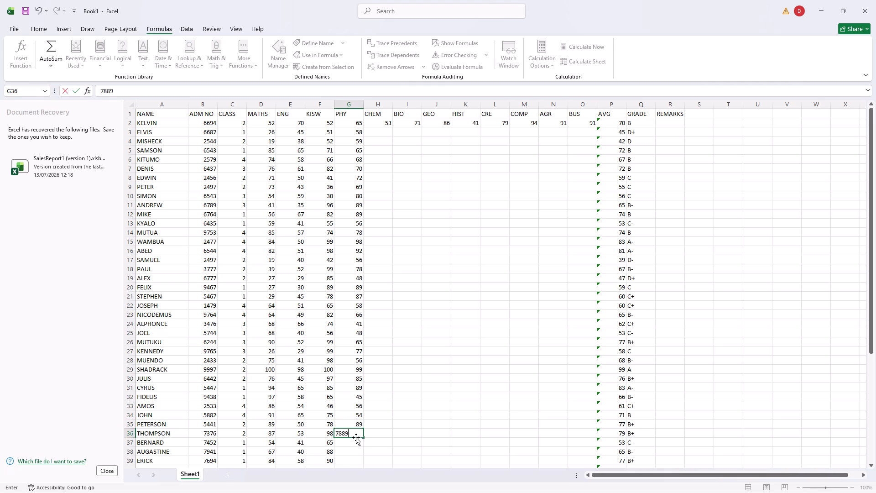
pyautogui.press('BackSpace')
pyautogui.press('BackSpace')
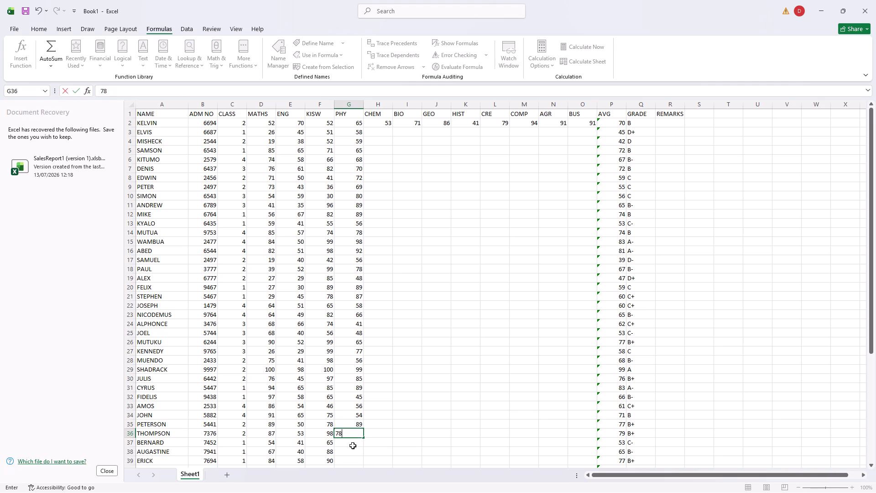
# Enter the PHY marks in cells G37 to G39: 45 for BERNARD, 85 for AUGASTINE and 88 for ERICK.
pyautogui.click(353, 446)
pyautogui.write('45')
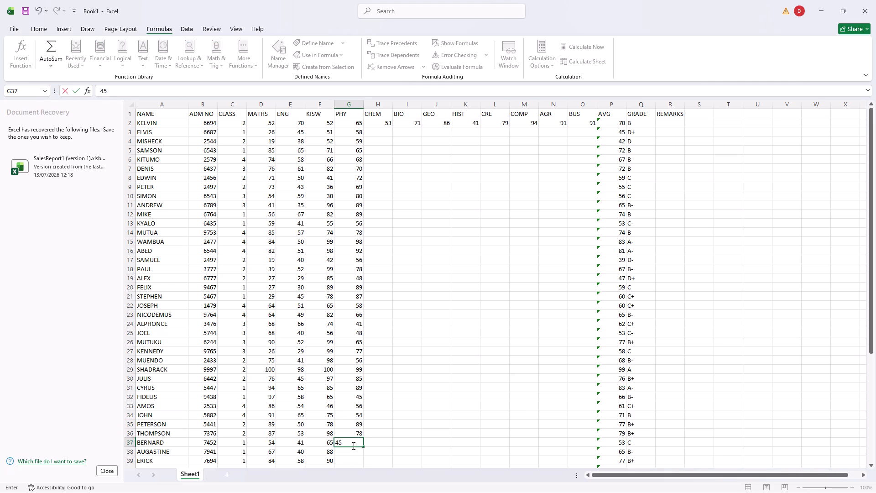
pyautogui.click(353, 451)
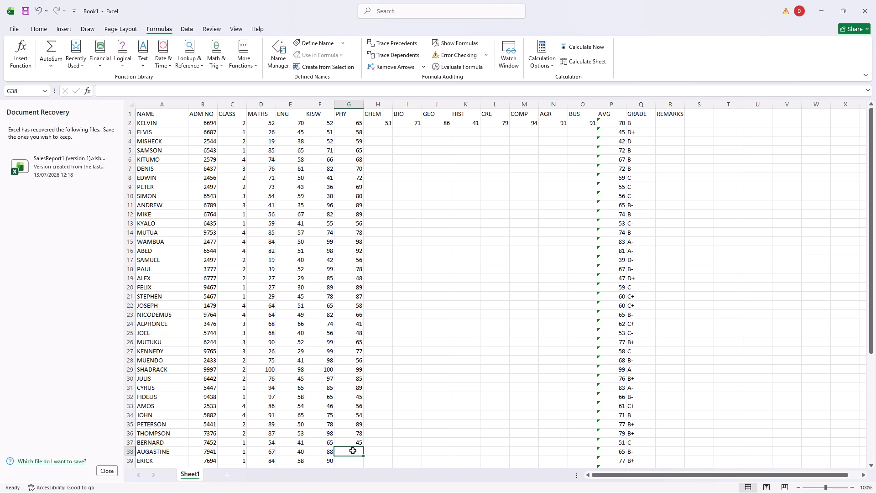
pyautogui.write('85')
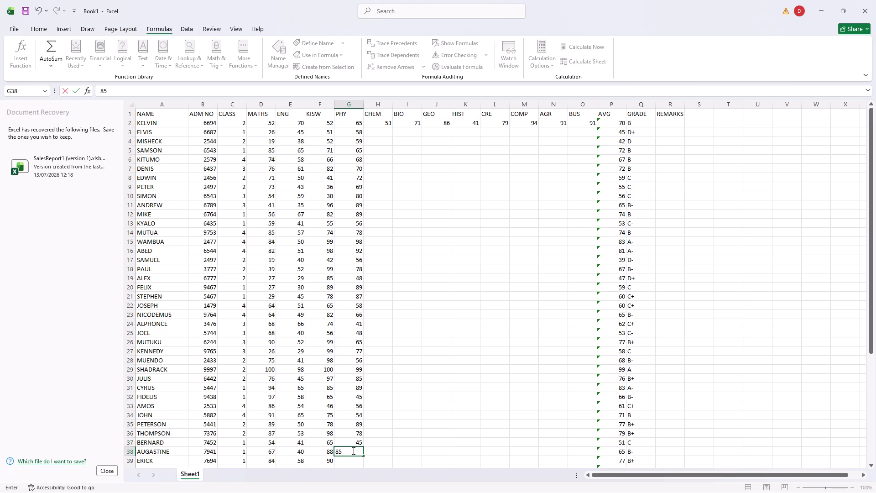
pyautogui.click(351, 462)
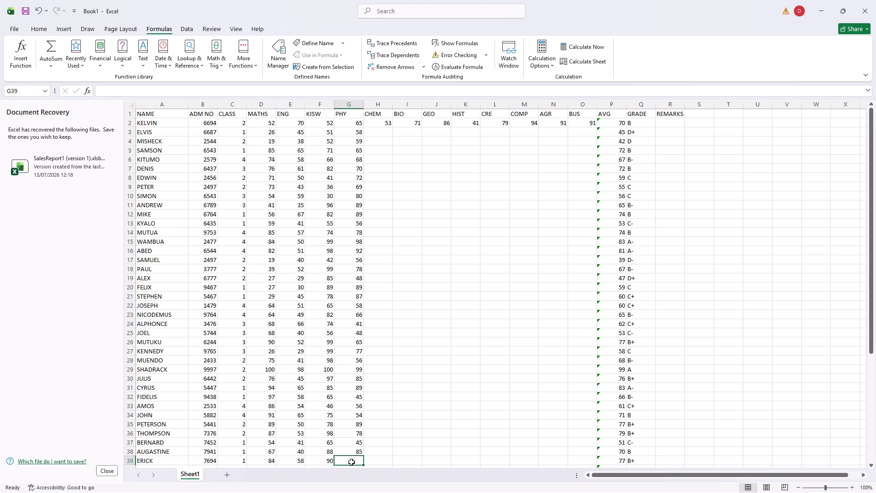
pyautogui.write('88')
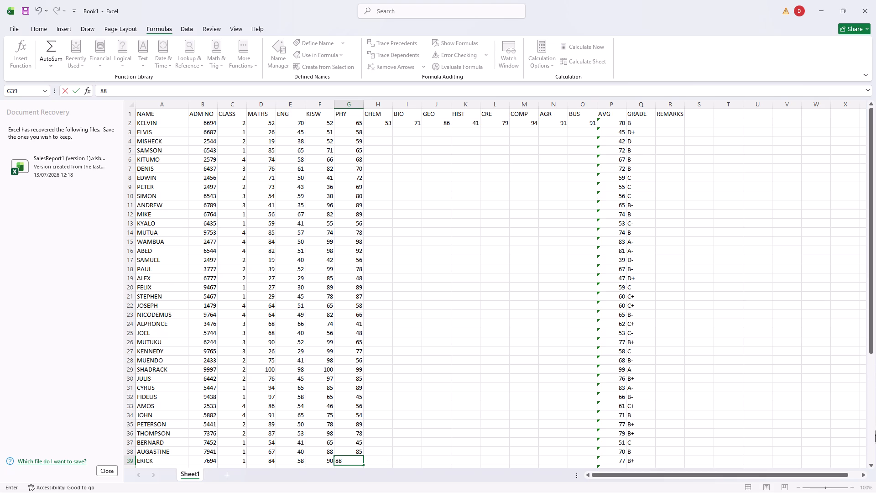
pyautogui.click(873, 467)
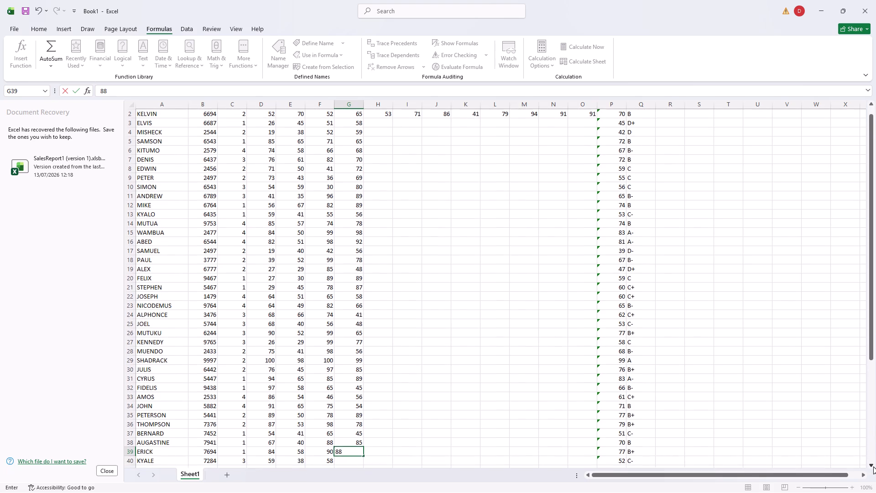
pyautogui.tripleClick(873, 467)
pyautogui.tripleClick(873, 467)
pyautogui.tripleClick(873, 467)
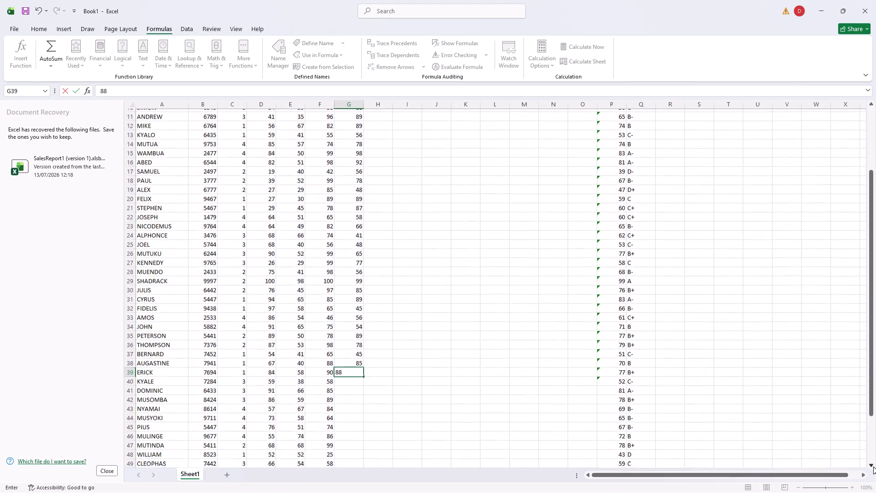
pyautogui.tripleClick(873, 467)
pyautogui.tripleClick(873, 467)
pyautogui.doubleClick(873, 467)
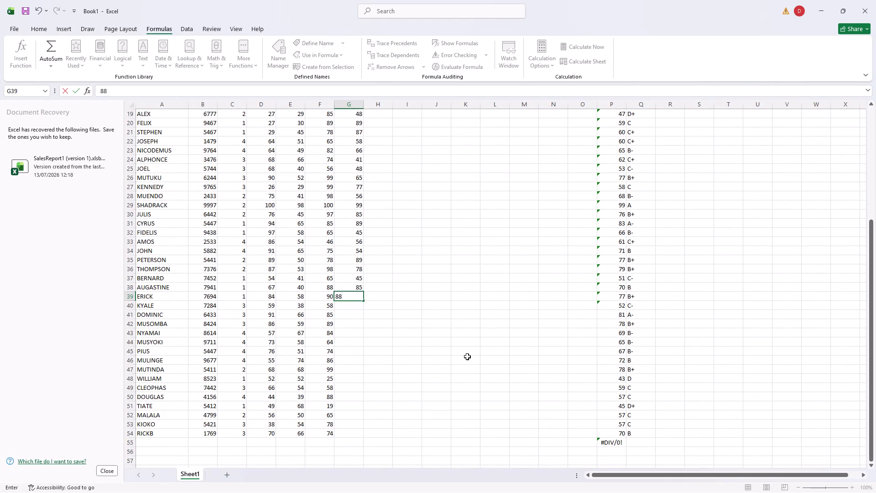
pyautogui.click(357, 311)
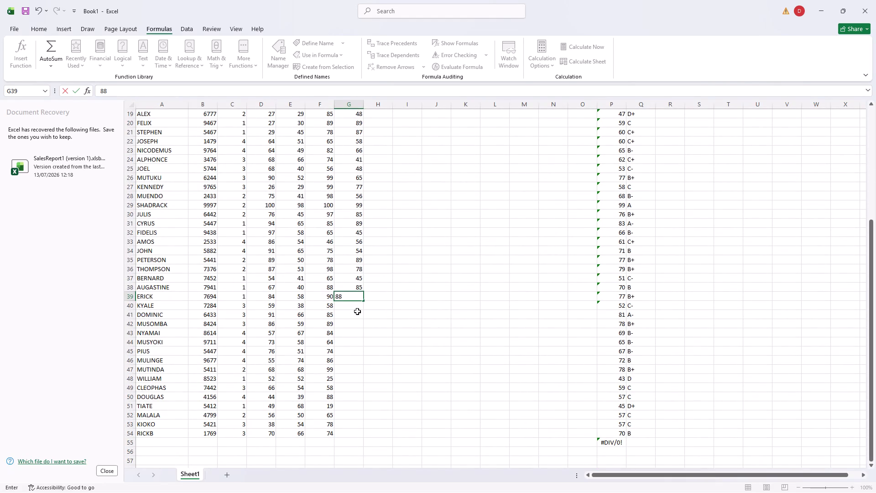
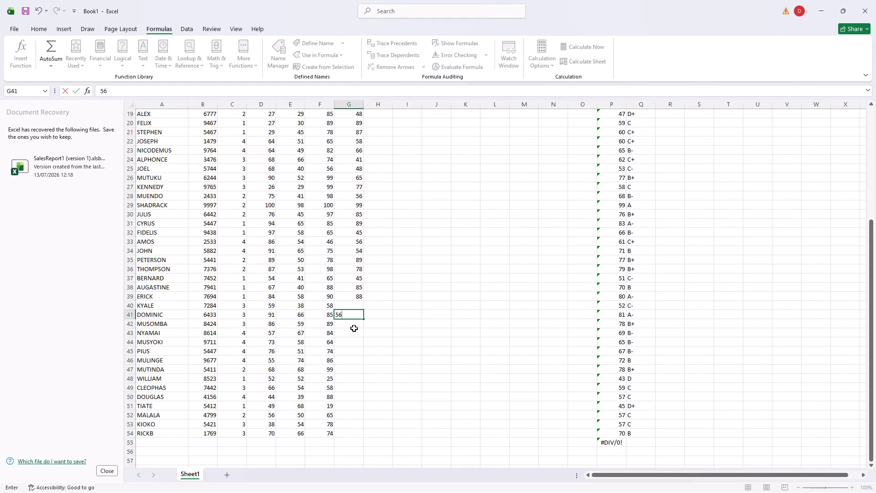
pyautogui.click(355, 329)
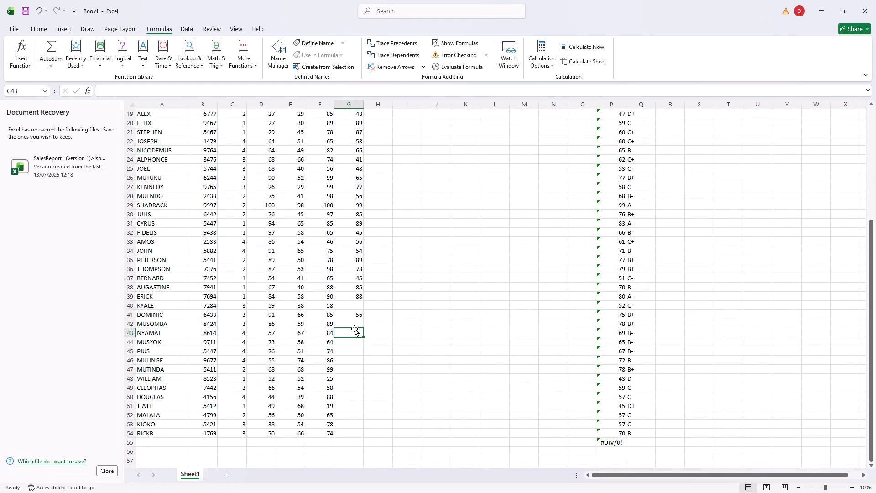
pyautogui.write('58')
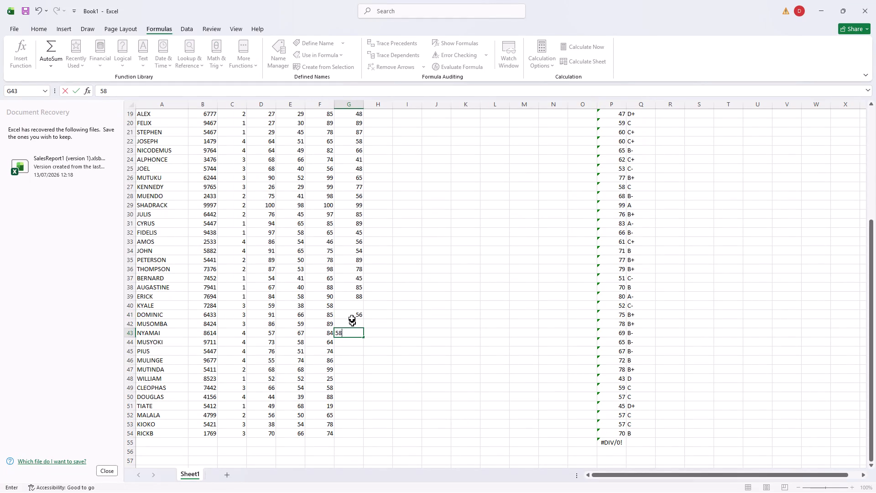
pyautogui.click(351, 309)
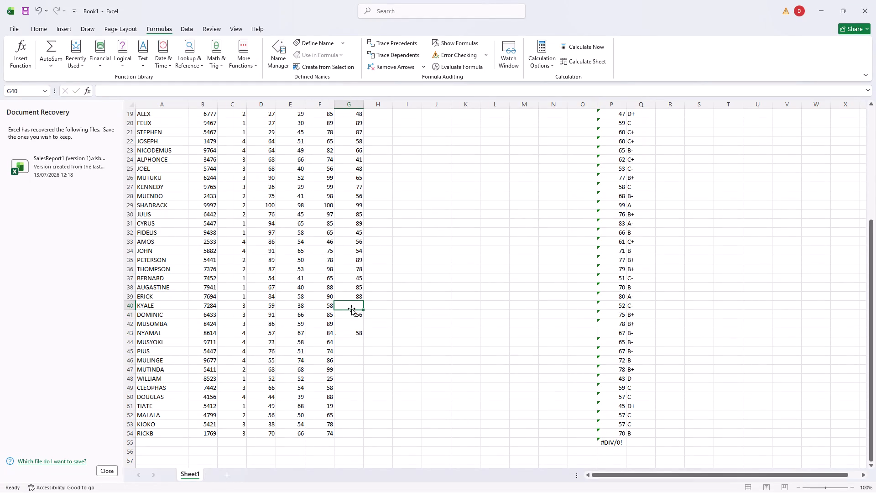
pyautogui.write('59')
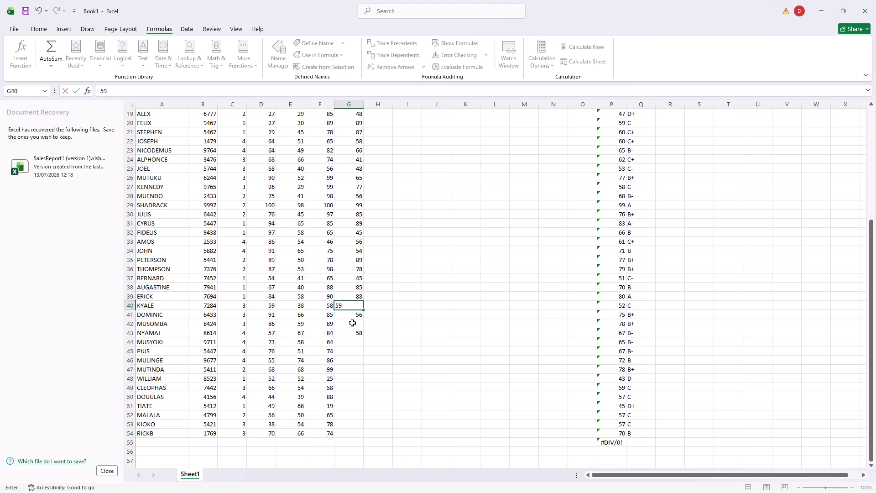
pyautogui.click(352, 323)
pyautogui.write('858')
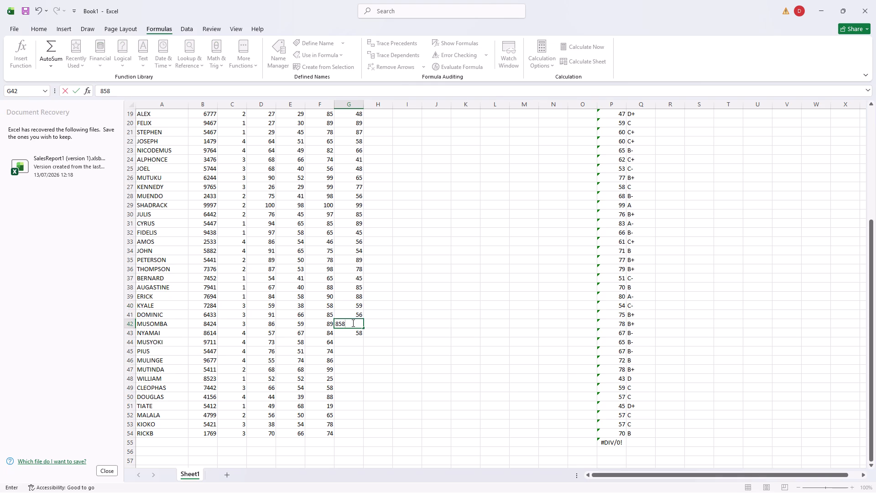
pyautogui.press('BackSpace')
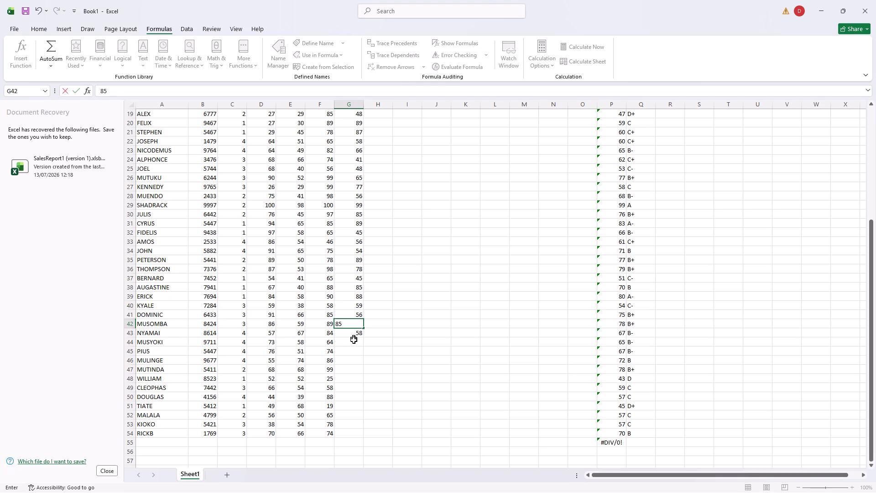
# Enter the PHY marks in cells G44 to G46: 58 for MUSYOKI, 96 for PIUS and 62 for MULINGE.
pyautogui.click(354, 343)
pyautogui.write('58')
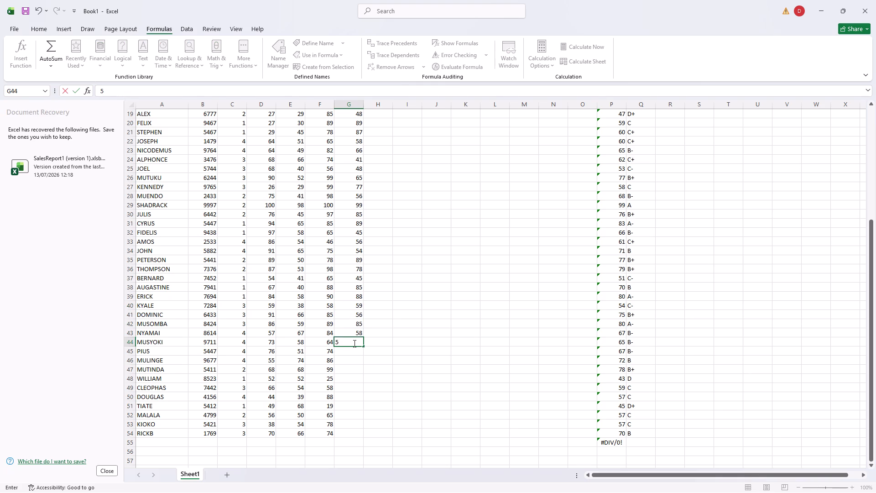
pyautogui.click(354, 355)
pyautogui.write('96')
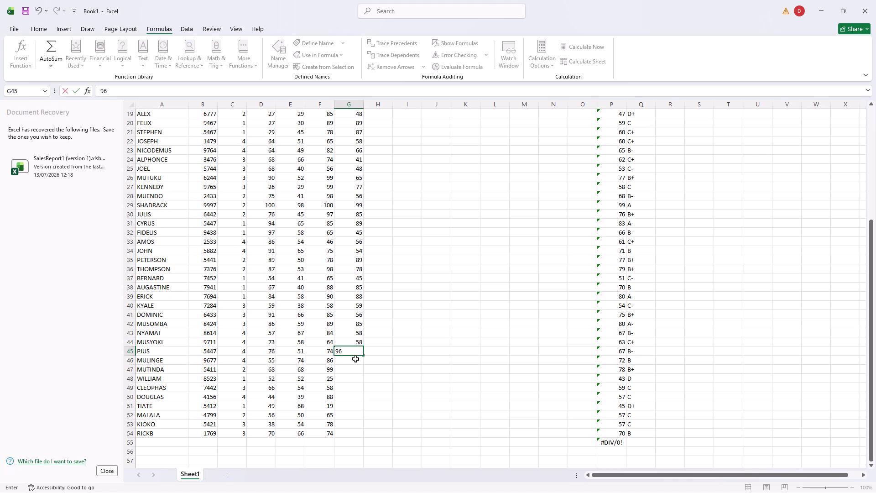
pyautogui.click(354, 362)
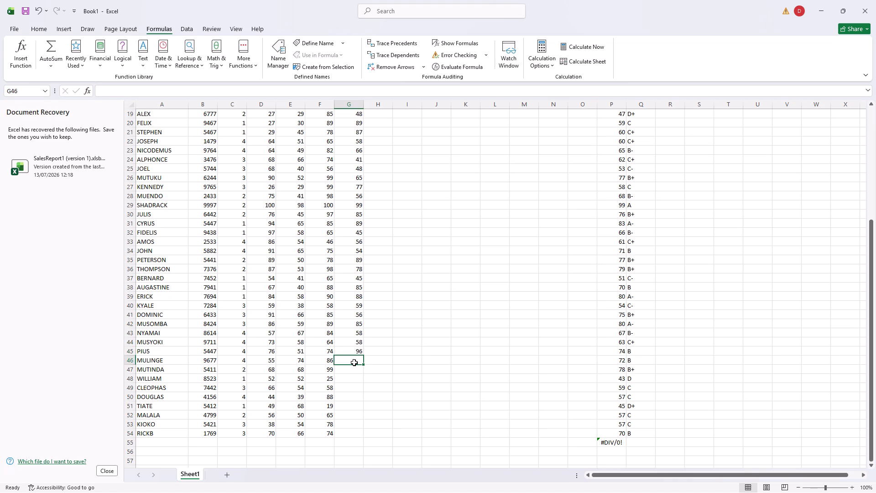
pyautogui.press('6')
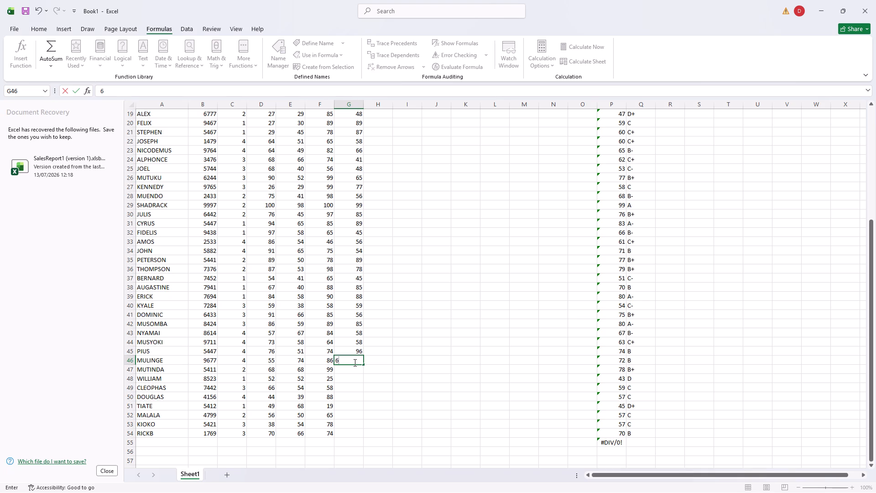
pyautogui.press('2')
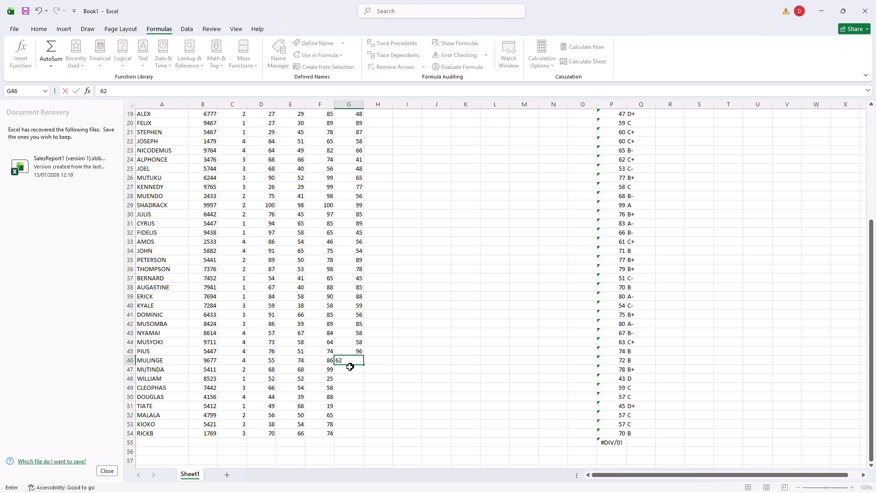
pyautogui.click(349, 368)
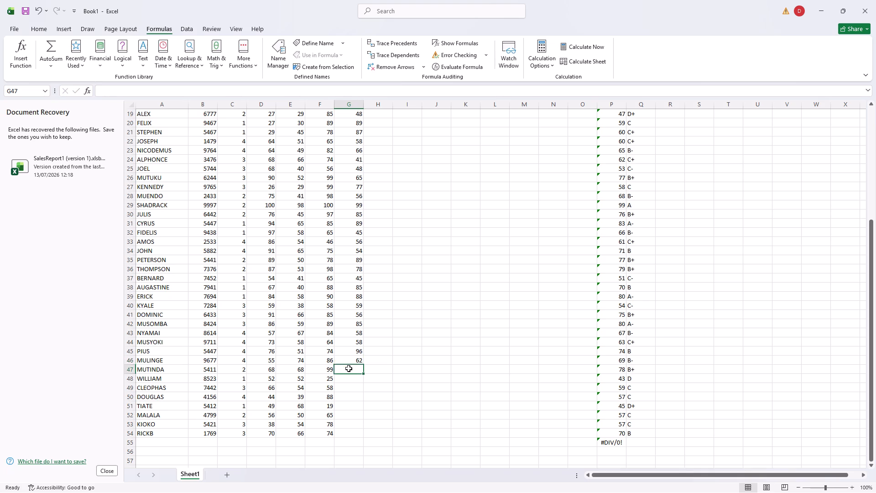
pyautogui.write('98')
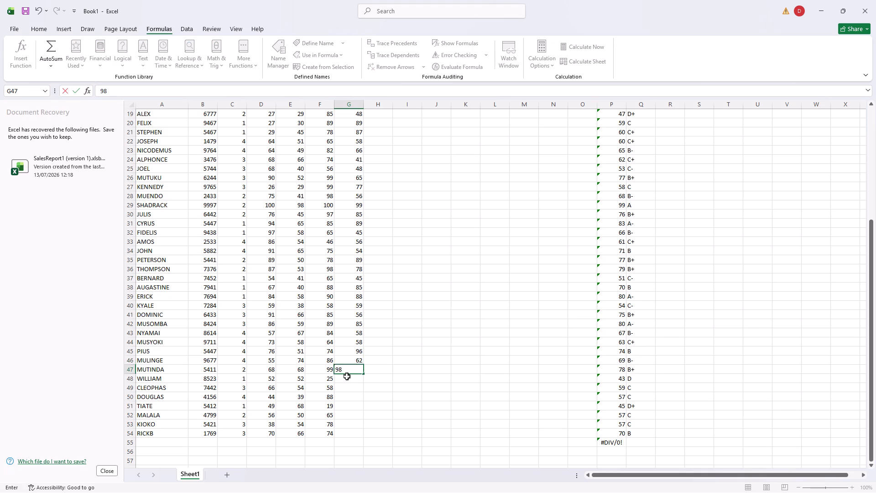
pyautogui.click(346, 378)
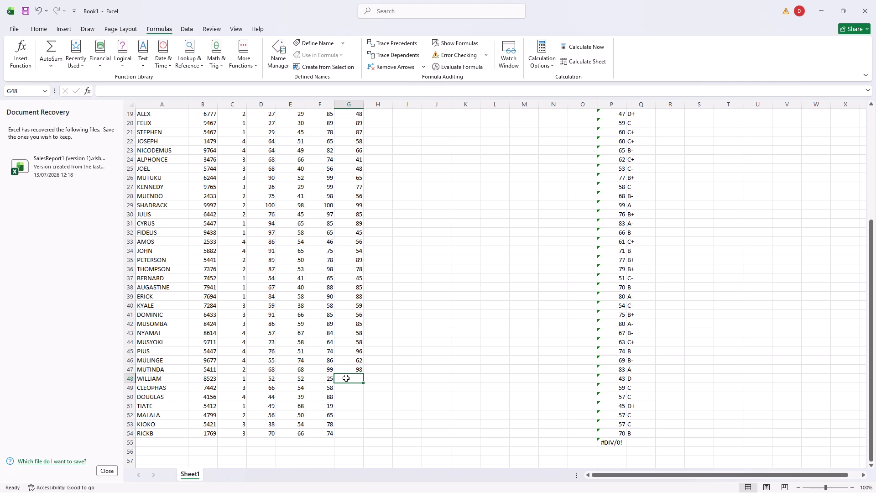
pyautogui.press('9')
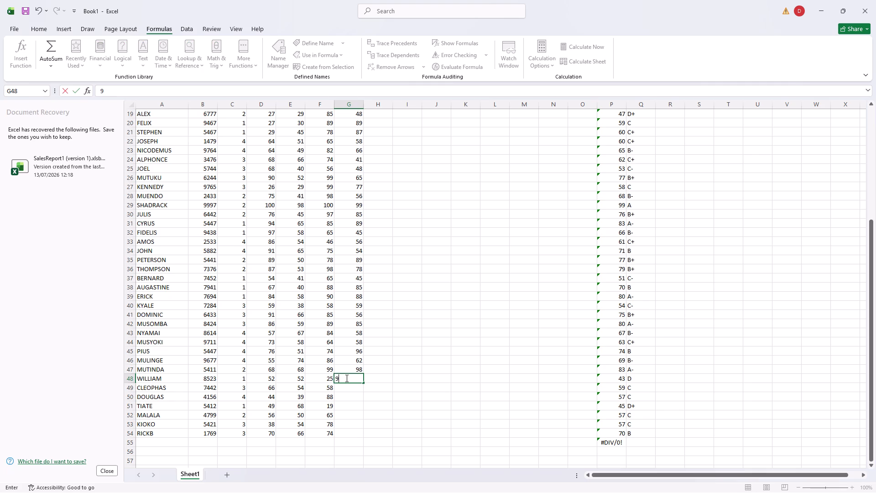
pyautogui.press('4')
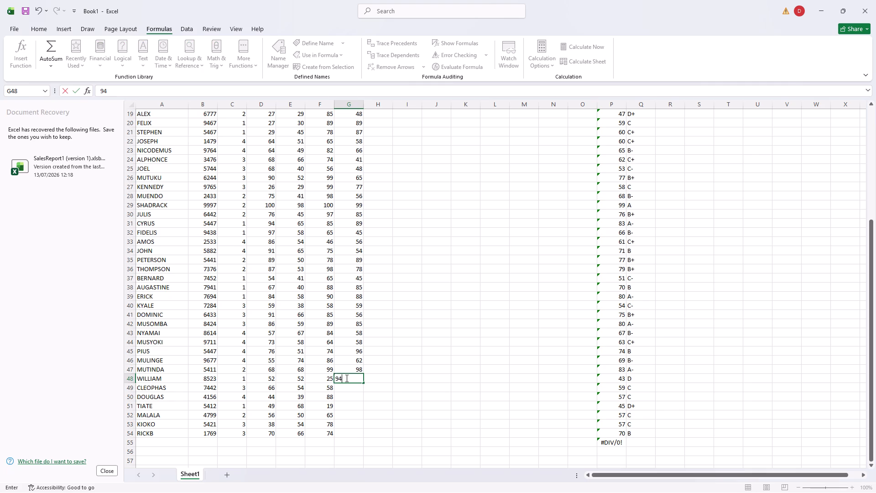
pyautogui.click(348, 388)
pyautogui.write('87')
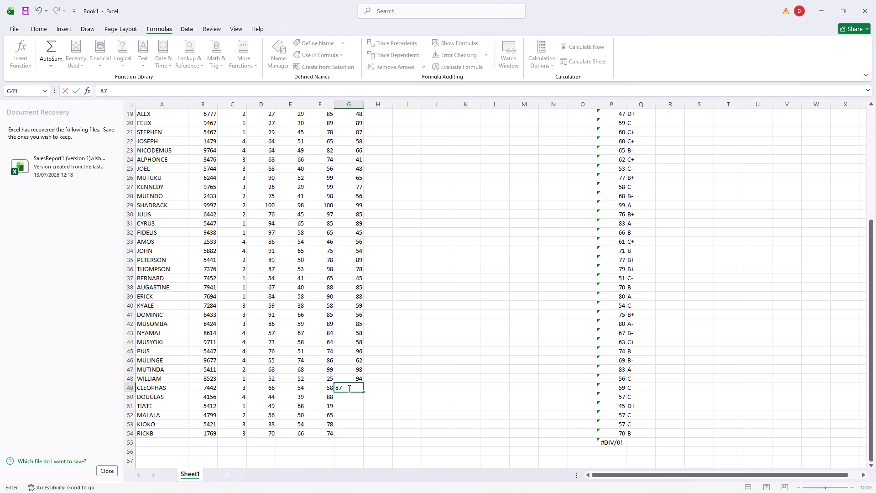
# Enter the PHY marks in cells G50 to G52: 58 for DOUGLAS, 96 for TIATE and 74 for MALALA.
pyautogui.click(346, 398)
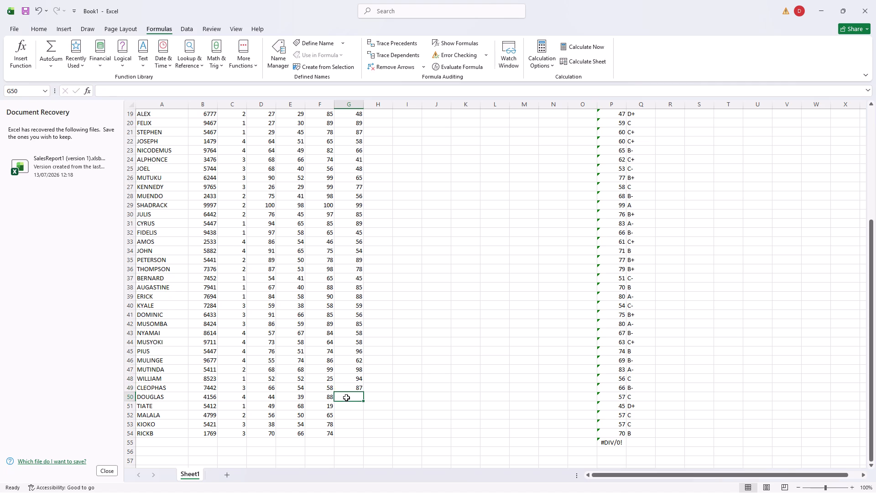
pyautogui.write('58')
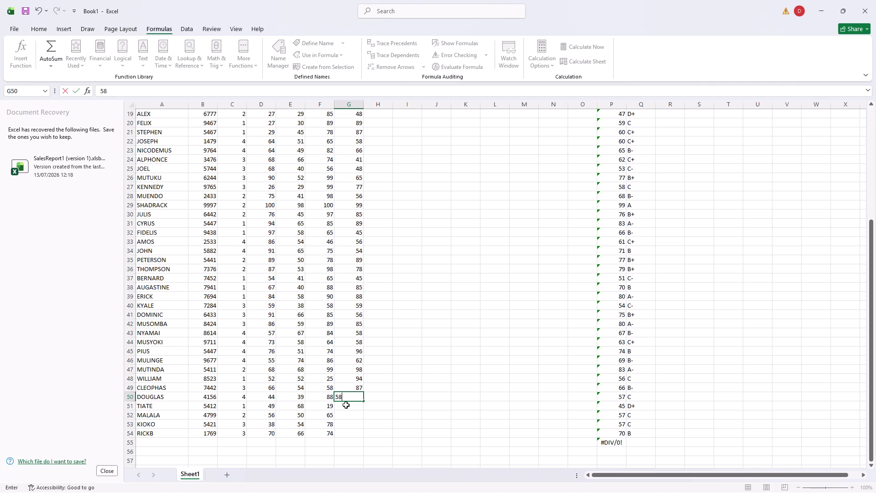
pyautogui.click(345, 407)
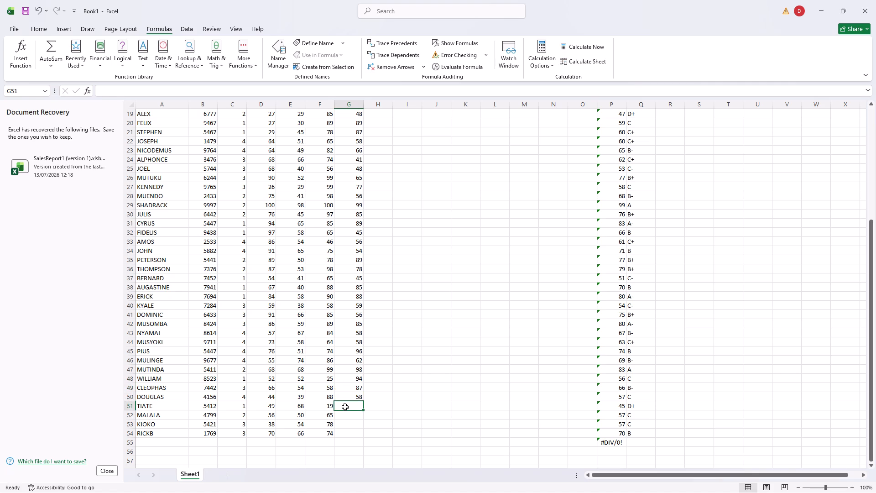
pyautogui.press('9')
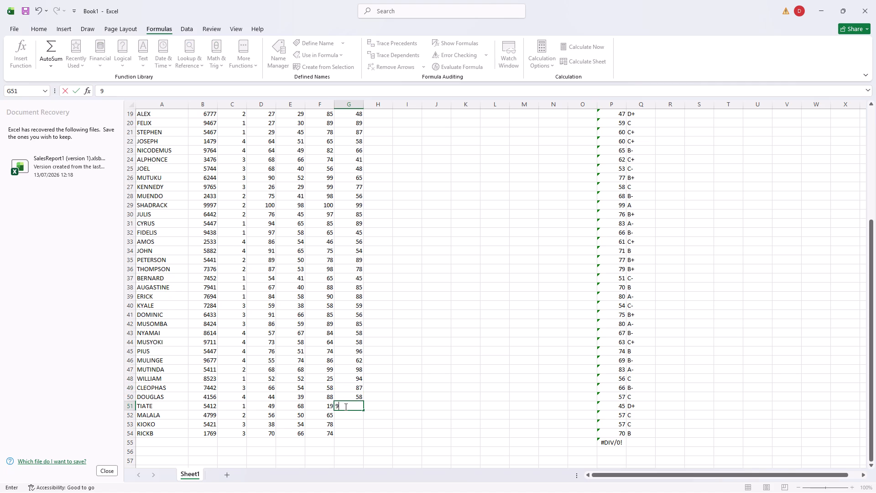
pyautogui.press('6')
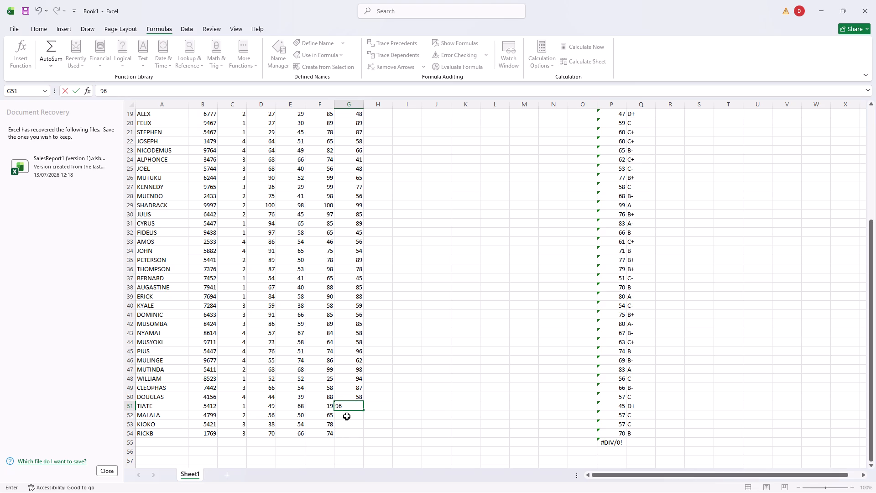
pyautogui.click(348, 415)
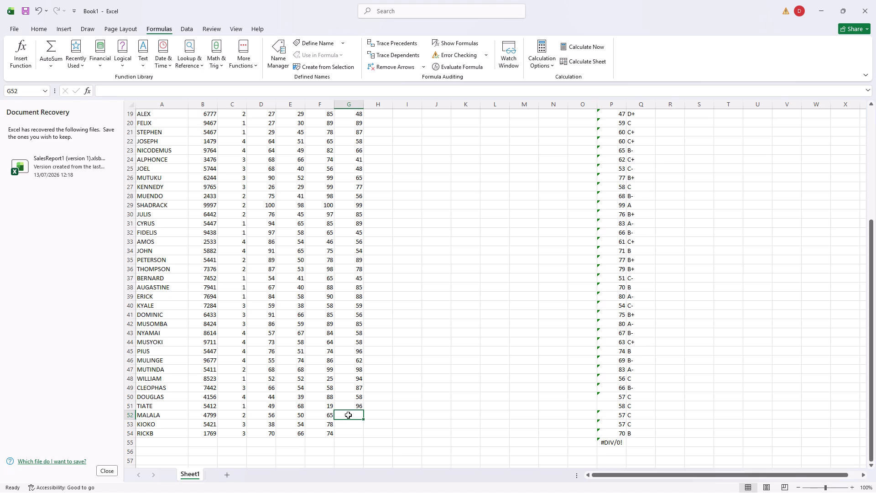
pyautogui.write('74')
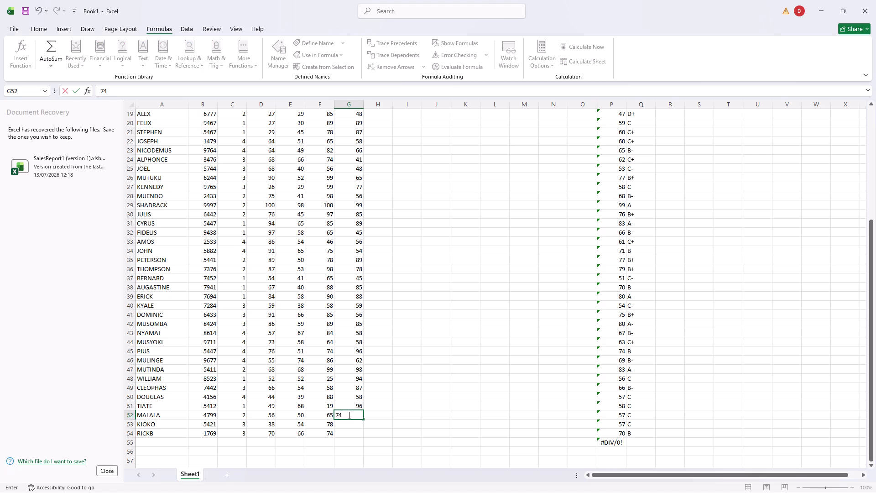
pyautogui.click(343, 422)
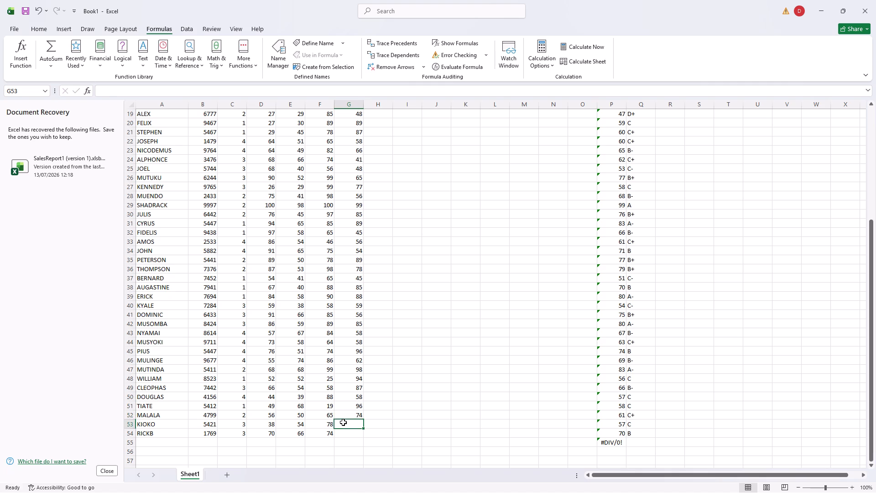
pyautogui.write('87')
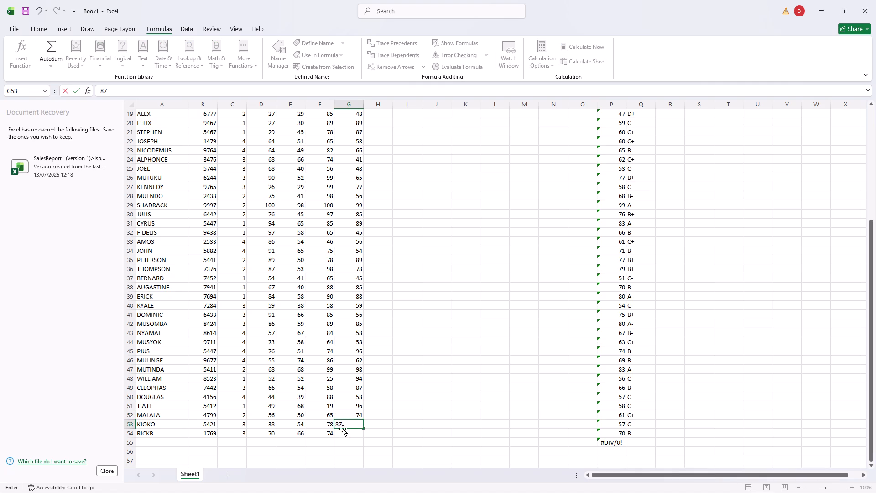
pyautogui.click(344, 436)
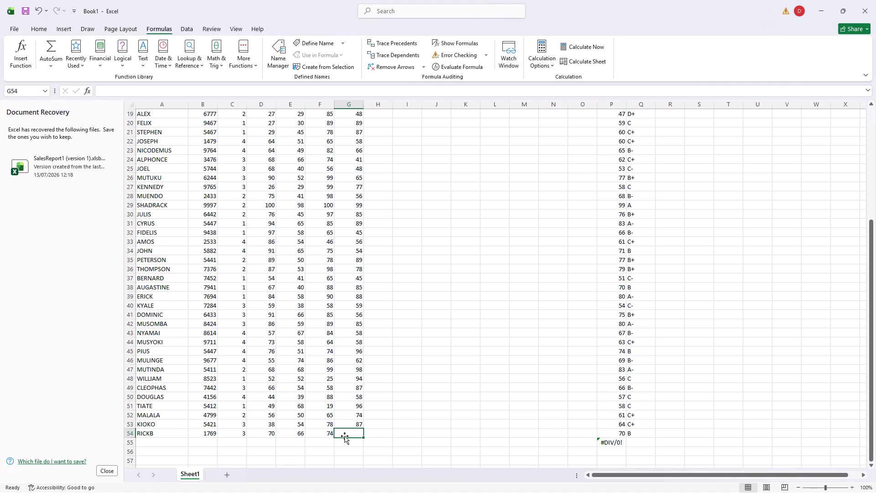
pyautogui.press('5')
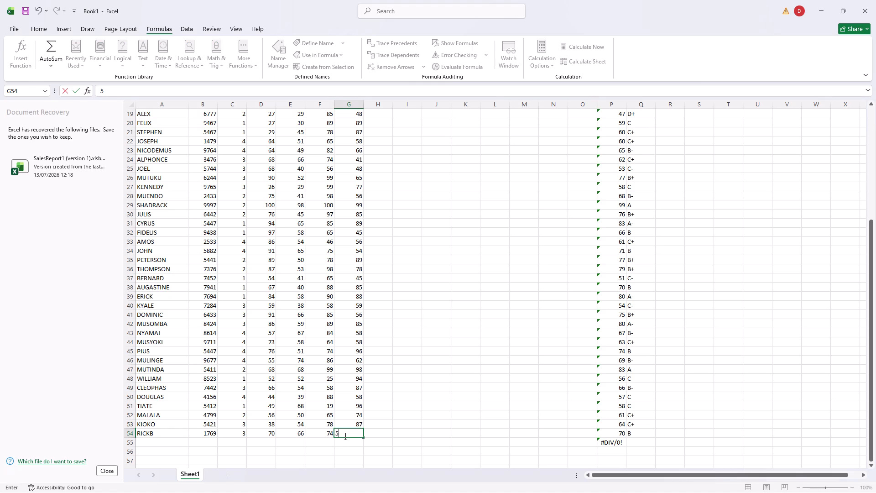
pyautogui.press('2')
pyautogui.click(870, 116)
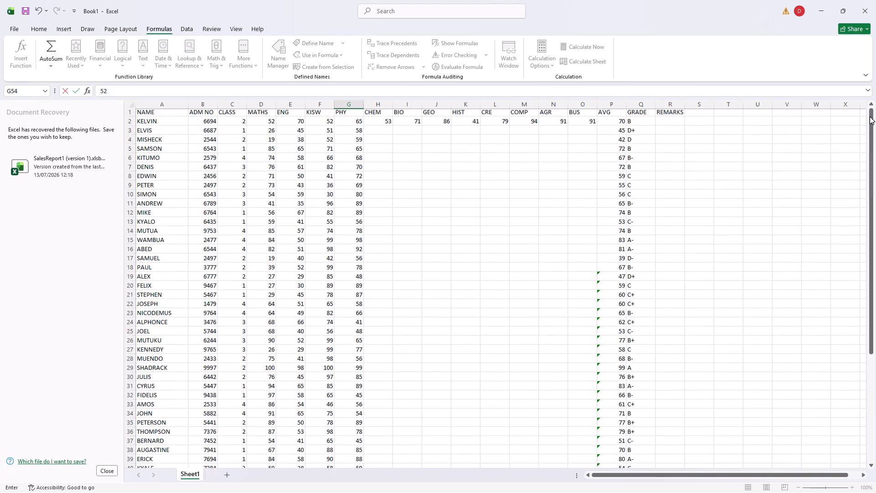
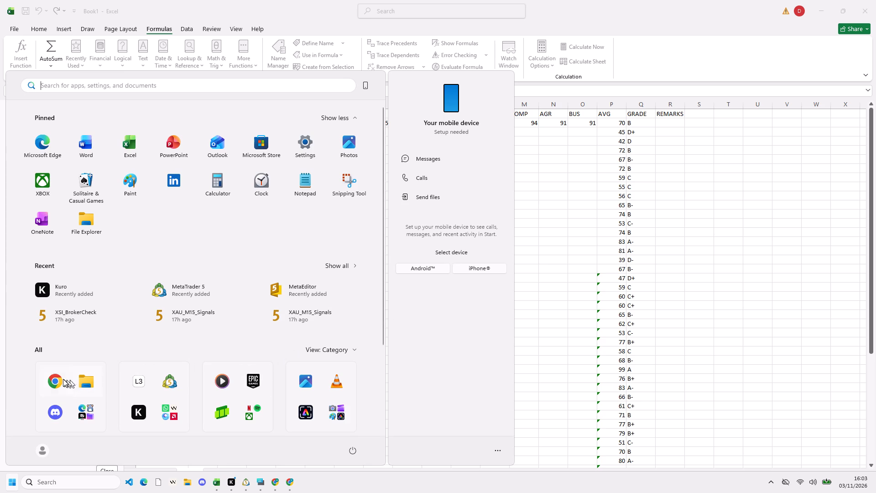
# Switch to Google Chrome and open it with the students.kyu.ac.ke profile that has the orange E avatar.
pyautogui.click(48, 378)
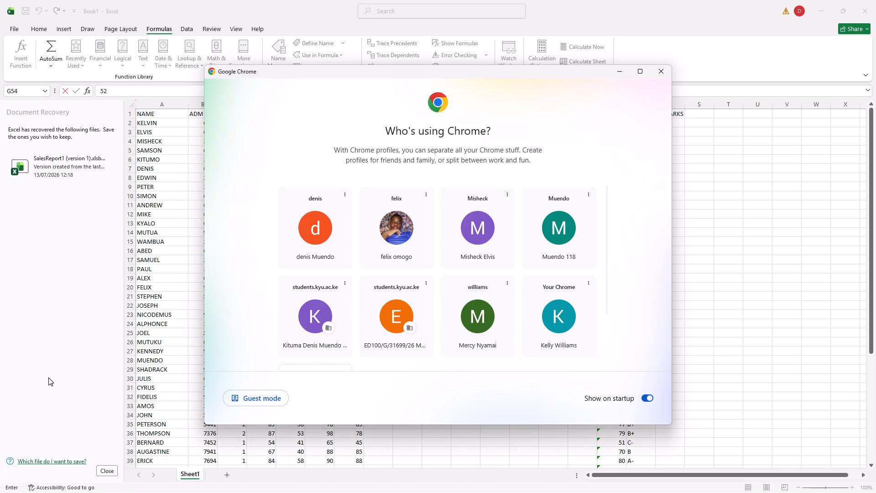
pyautogui.click(387, 318)
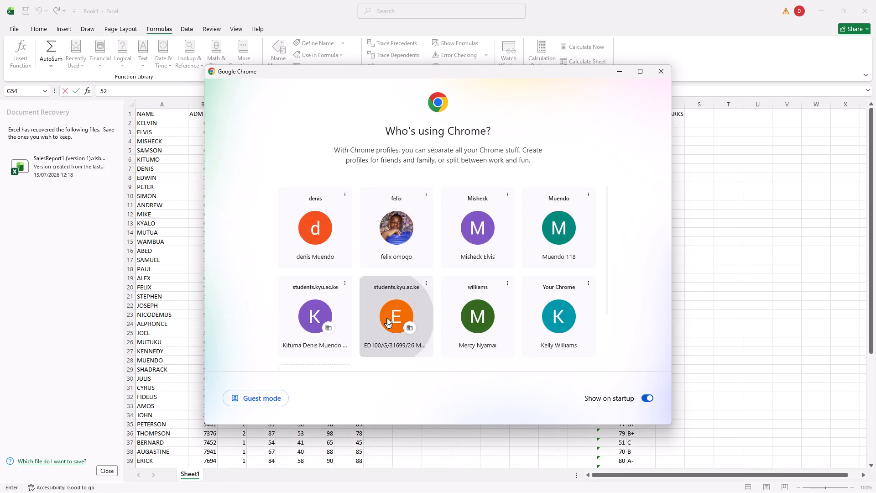